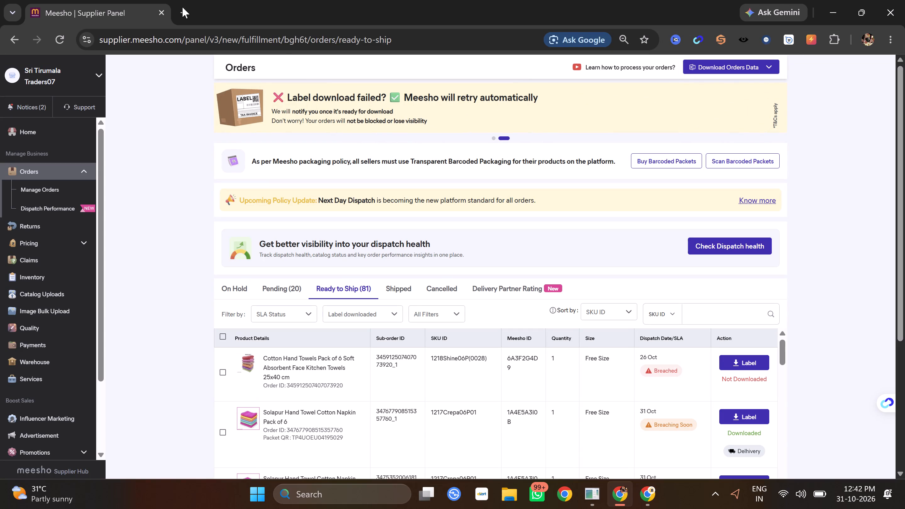
Refresh the Ready to Ship orders page and open the Barcoded Packet Scan page.
{"action": "left_click", "coordinate": [56, 40]}
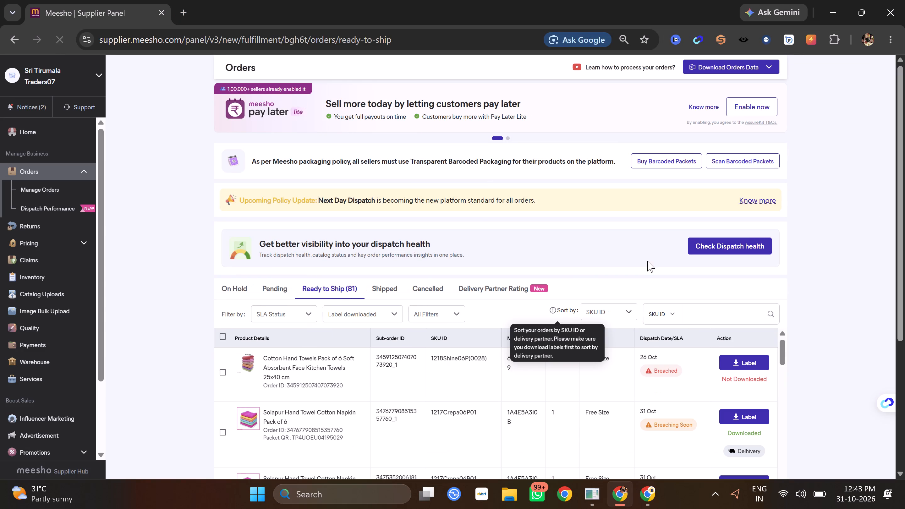
{"action": "left_click", "coordinate": [734, 157]}
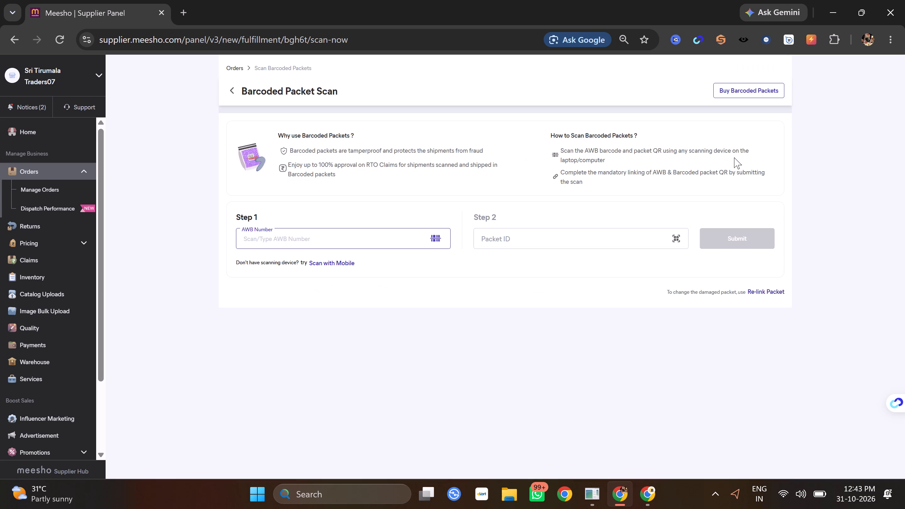
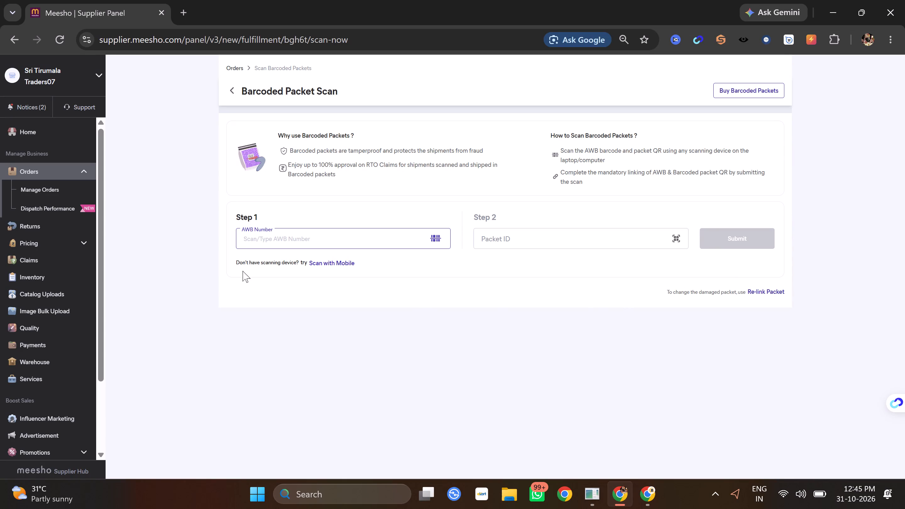
Open Valmo-2026-10-30 from the Downloads folder in File Explorer, search it for 5068, and close the PDF.
{"action": "left_click", "coordinate": [505, 499]}
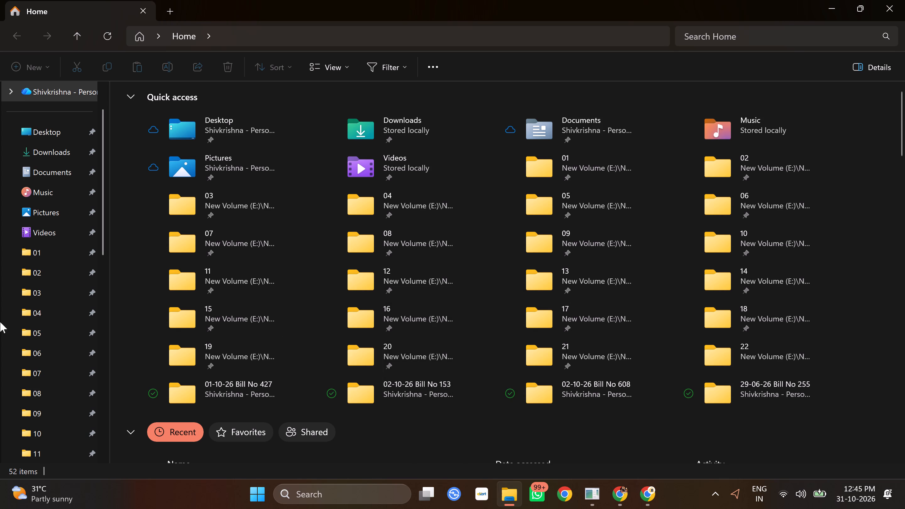
{"action": "left_click", "coordinate": [63, 172]}
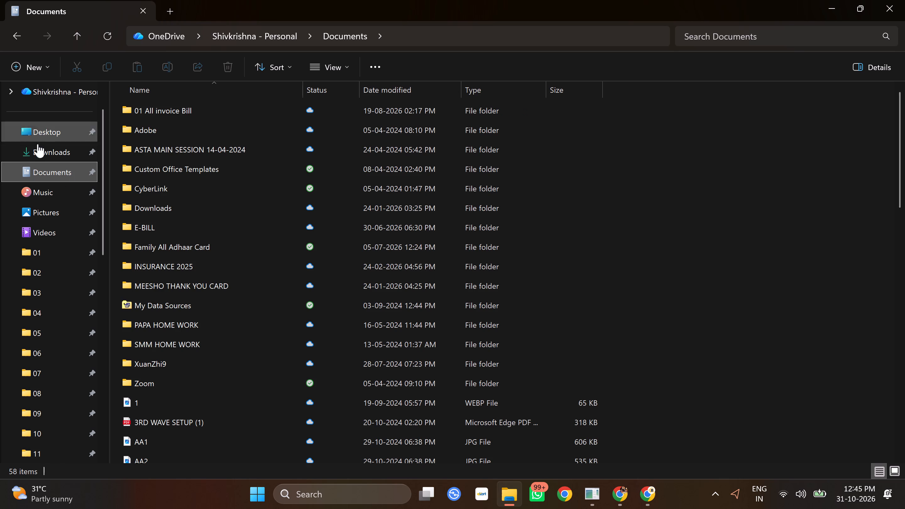
{"action": "left_click", "coordinate": [35, 165]}
{"action": "left_click", "coordinate": [41, 154]}
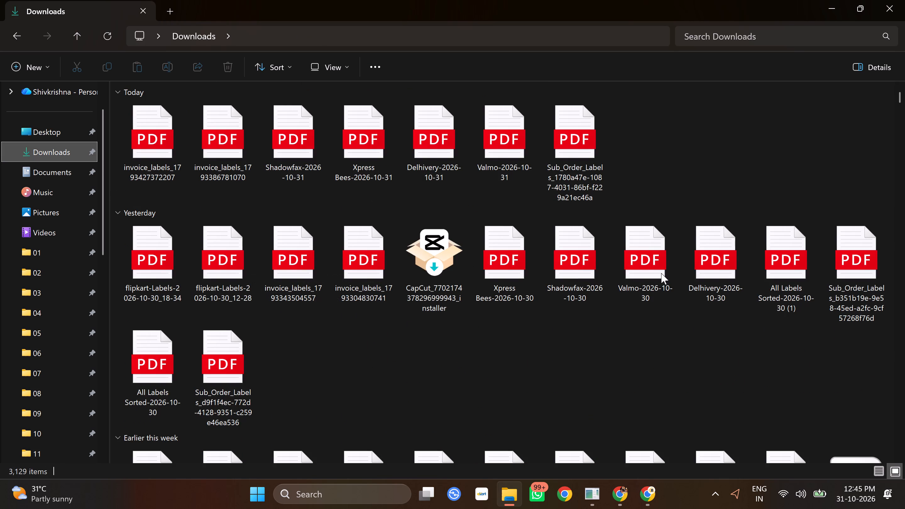
{"action": "double_click", "coordinate": [646, 268]}
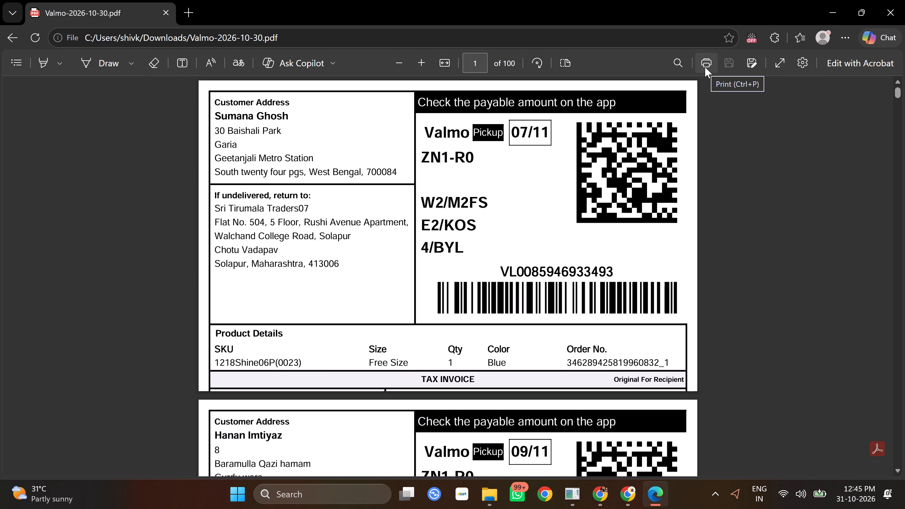
{"action": "left_click", "coordinate": [672, 65]}
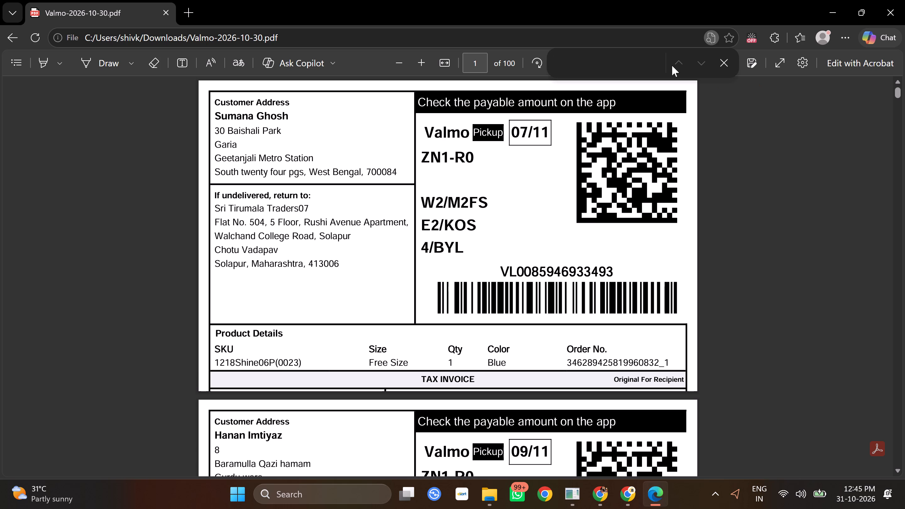
{"action": "type", "text": "50"}
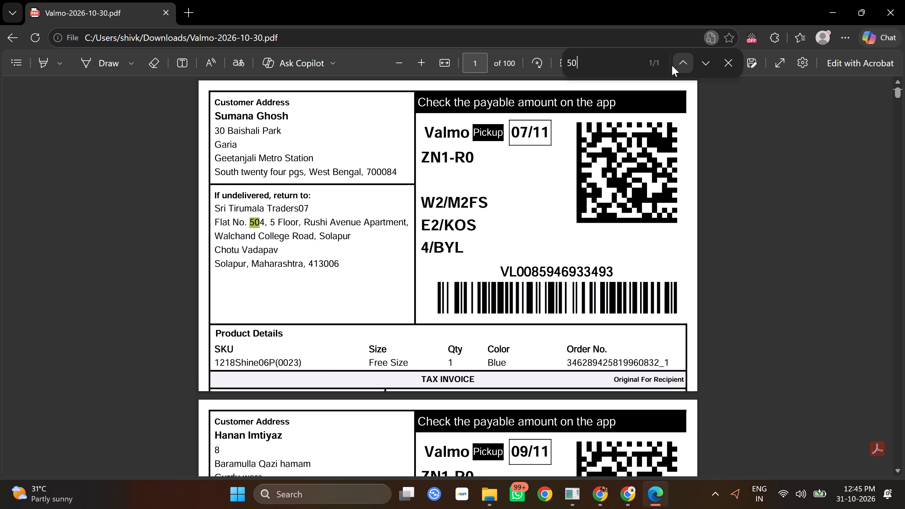
{"action": "type", "text": "68"}
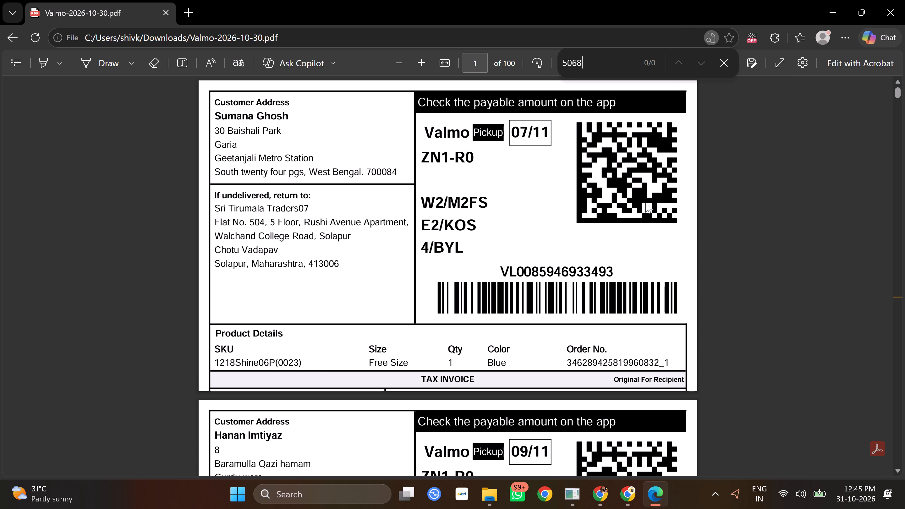
{"action": "left_click", "coordinate": [898, 6]}
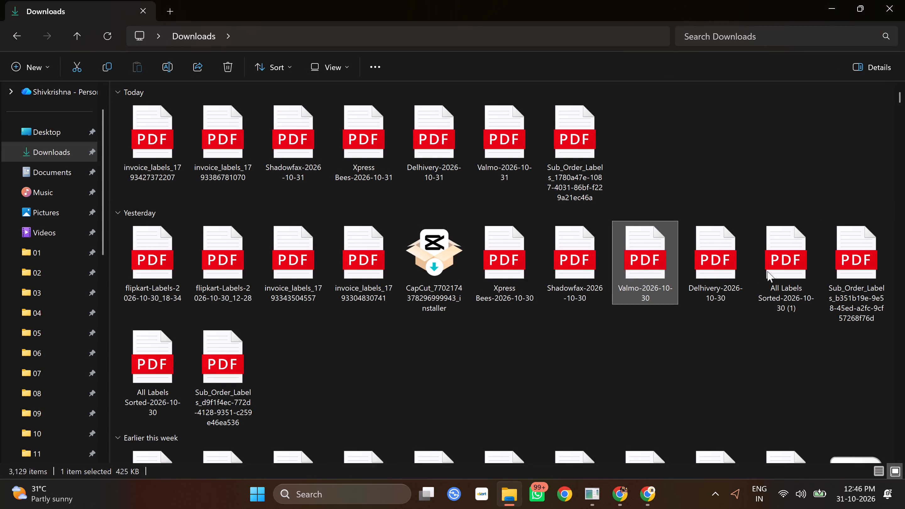
Open the All Labels Sorted-2026-10-30 PDF from Downloads and search it for the label number ending in 5068.
{"action": "double_click", "coordinate": [167, 382]}
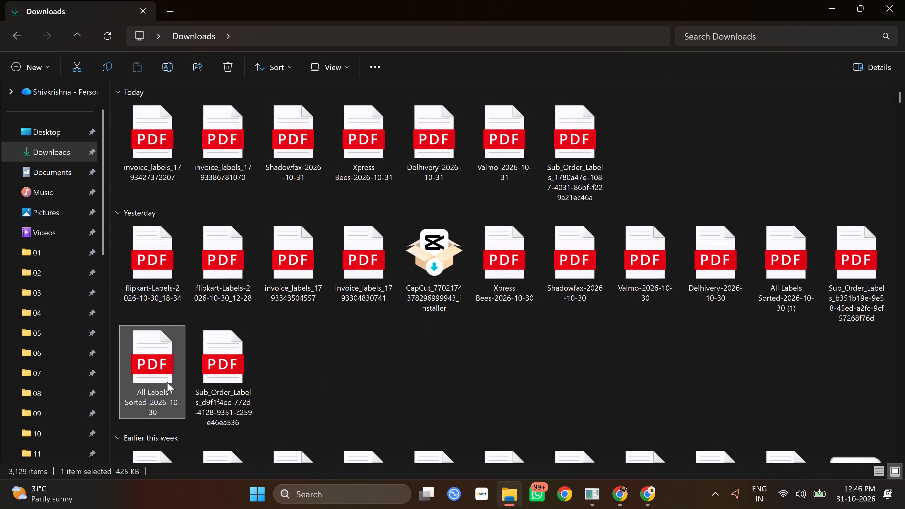
{"action": "left_click", "coordinate": [674, 63]}
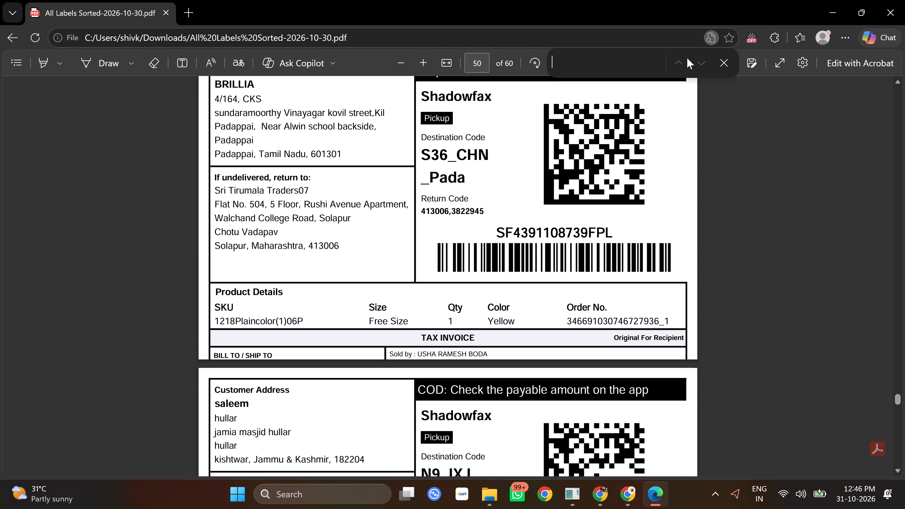
{"action": "type", "text": "5068"}
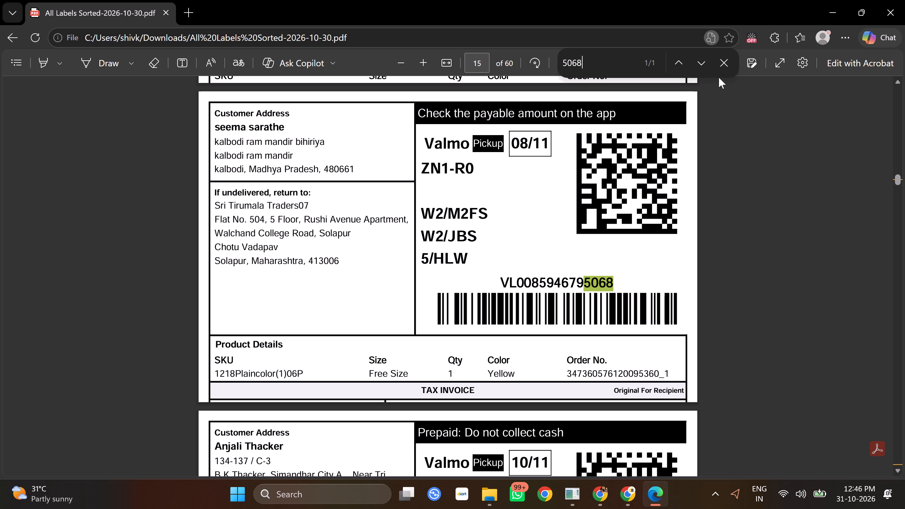
Search the same sorted labels PDF for the label number ending in 5067, and close the search.
{"action": "key", "text": "BackSpace"}
{"action": "key", "text": "BackSpace"}
{"action": "key", "text": "BackSpace"}
{"action": "key", "text": "BackSpace"}
{"action": "key", "text": "BackSpace"}
{"action": "key", "text": "BackSpace"}
{"action": "type", "text": "5067"}
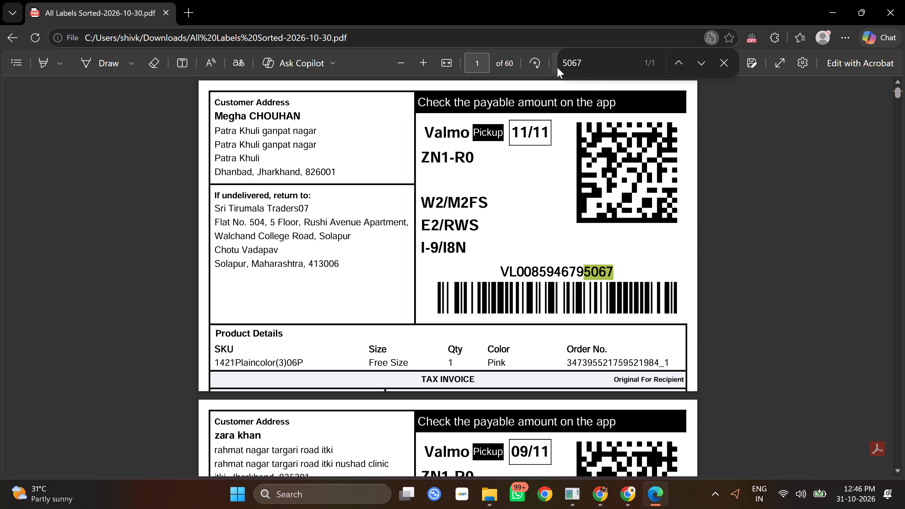
{"action": "left_click", "coordinate": [724, 60]}
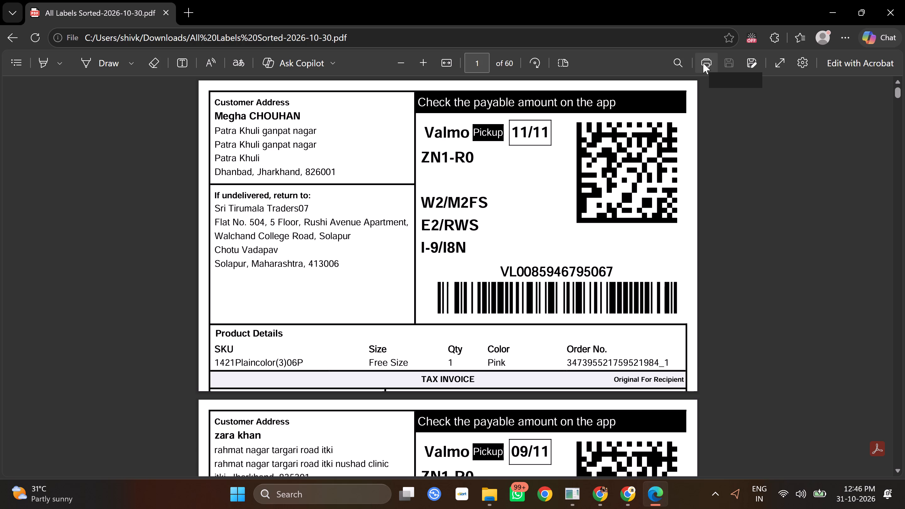
Print only page 1 of the sorted labels PDF, the Valmo label ending in 5067.
{"action": "left_click", "coordinate": [703, 63]}
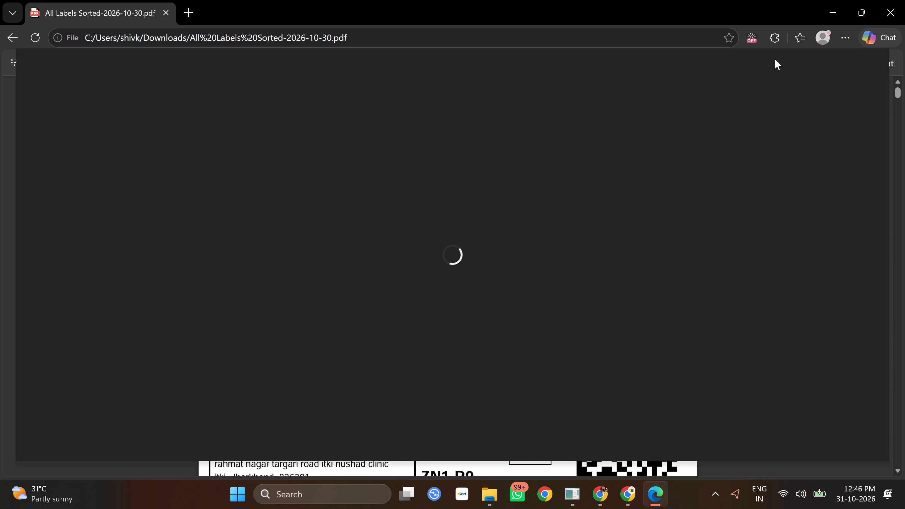
{"action": "left_click", "coordinate": [87, 398]}
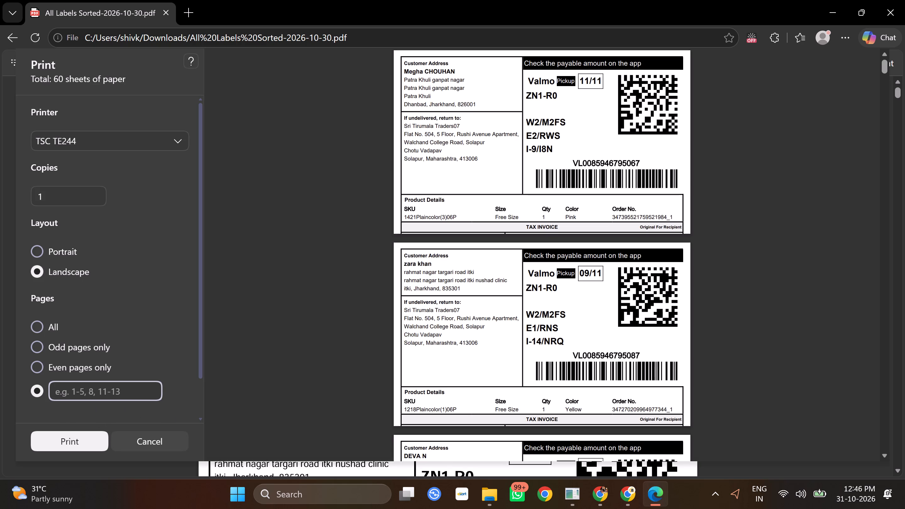
{"action": "key", "text": "1"}
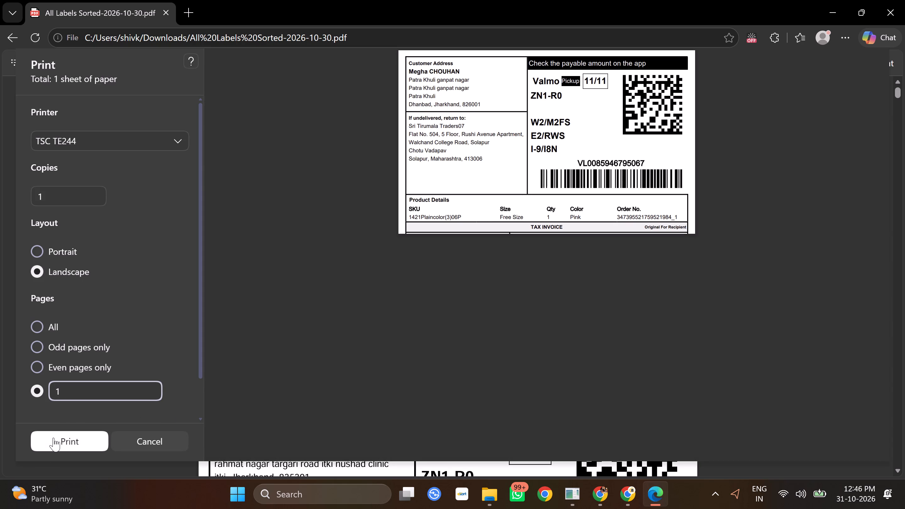
{"action": "left_click", "coordinate": [53, 438]}
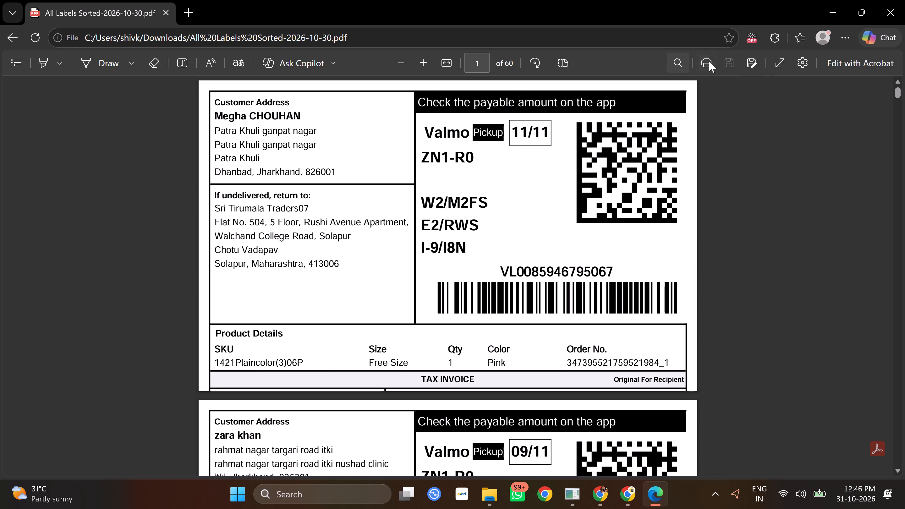
Print only page 15 of the sorted labels PDF, the Valmo label ending in 5068.
{"action": "left_click", "coordinate": [711, 58]}
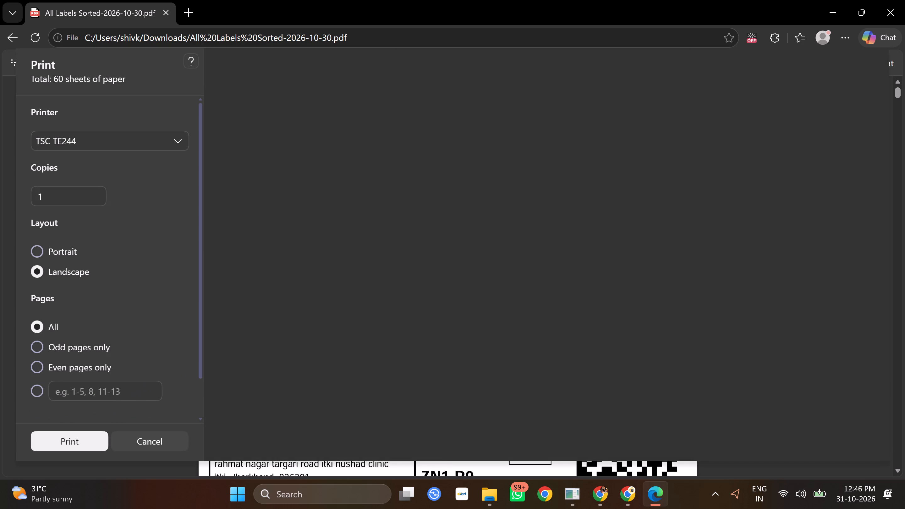
{"action": "left_click", "coordinate": [126, 381]}
{"action": "type", "text": "15"}
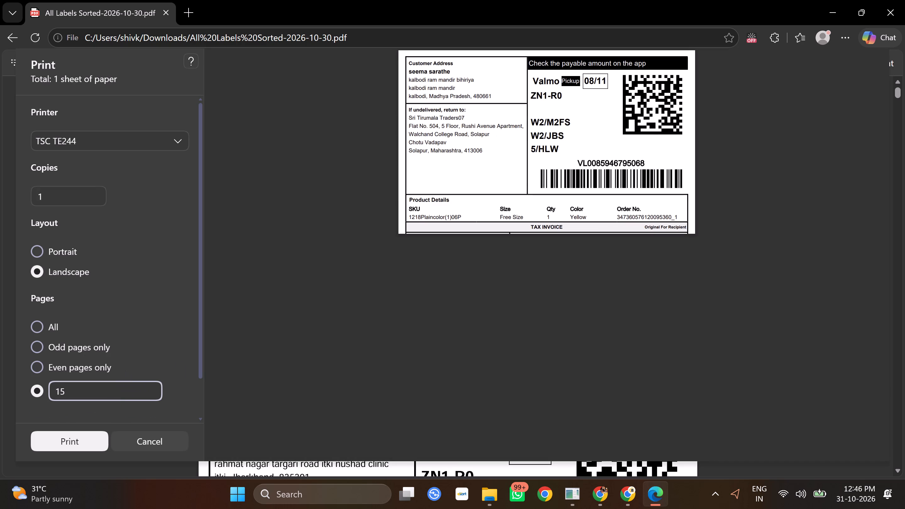
{"action": "left_click", "coordinate": [61, 446]}
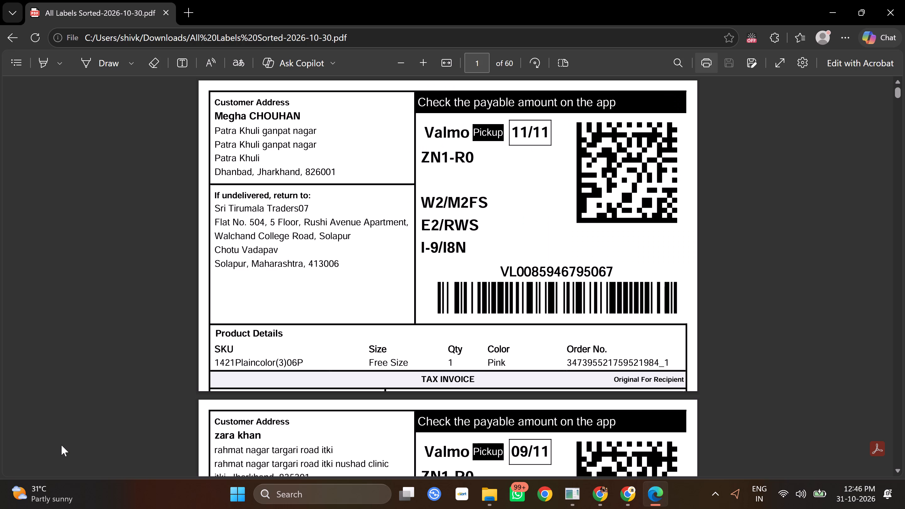
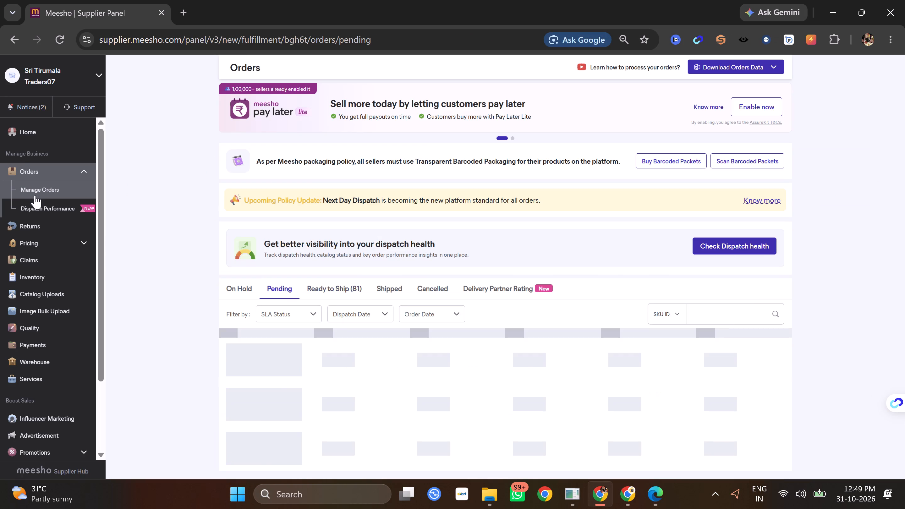
{"action": "left_click", "coordinate": [731, 164]}
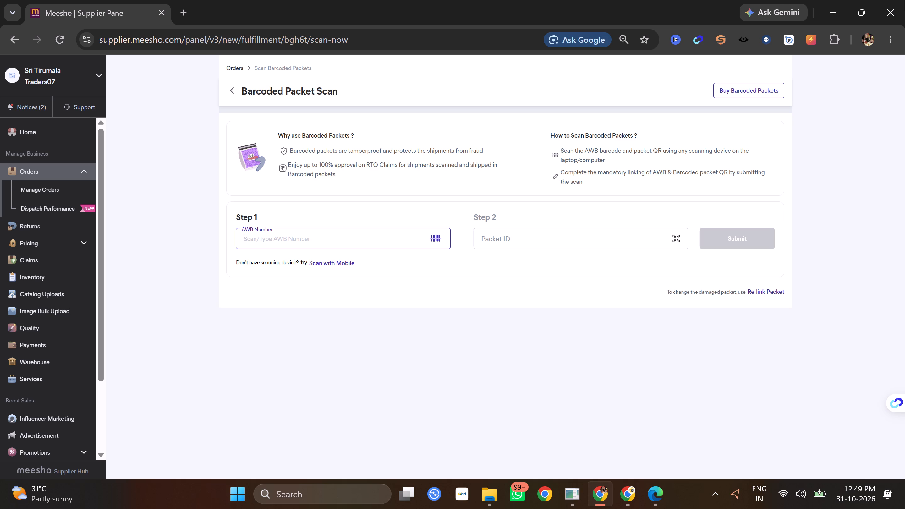
{"action": "left_click", "coordinate": [64, 40]}
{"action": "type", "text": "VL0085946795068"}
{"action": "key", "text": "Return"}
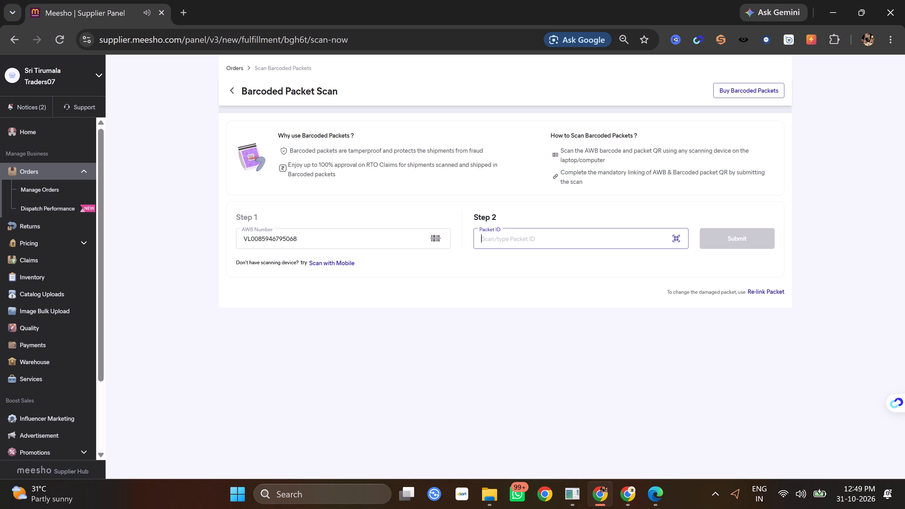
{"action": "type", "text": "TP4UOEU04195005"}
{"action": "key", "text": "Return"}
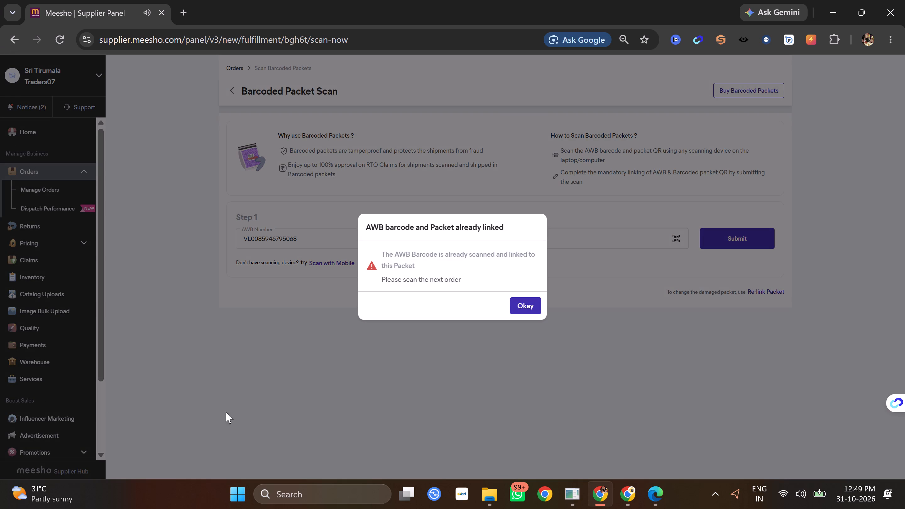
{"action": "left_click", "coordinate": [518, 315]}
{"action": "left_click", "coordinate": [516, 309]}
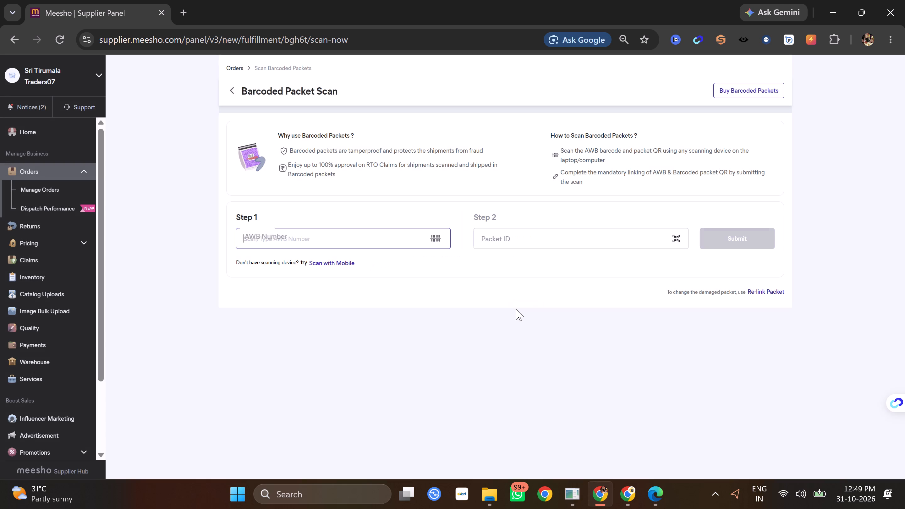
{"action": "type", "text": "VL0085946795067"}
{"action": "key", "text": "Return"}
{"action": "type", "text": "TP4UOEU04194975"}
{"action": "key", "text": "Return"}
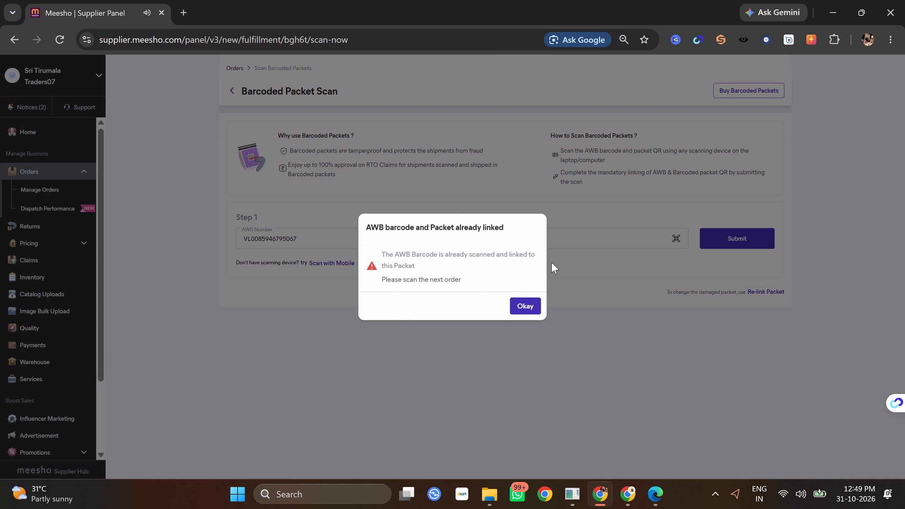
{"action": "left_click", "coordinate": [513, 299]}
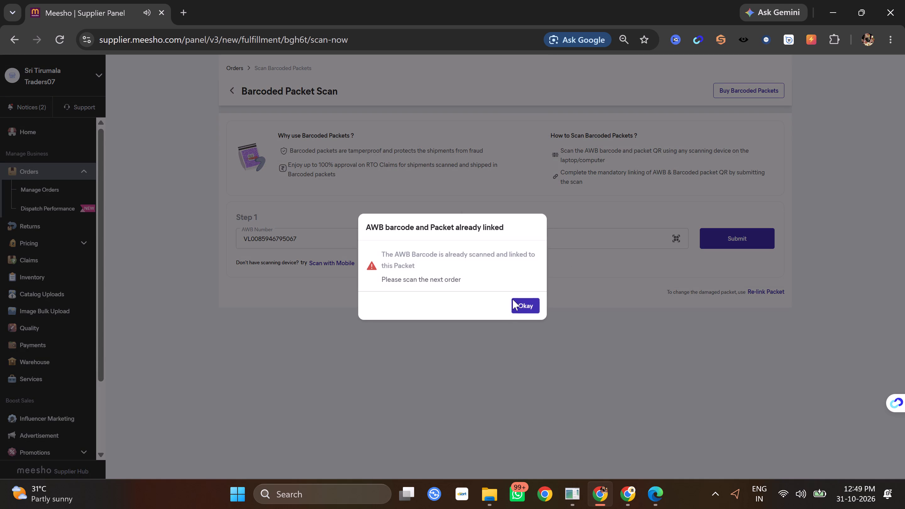
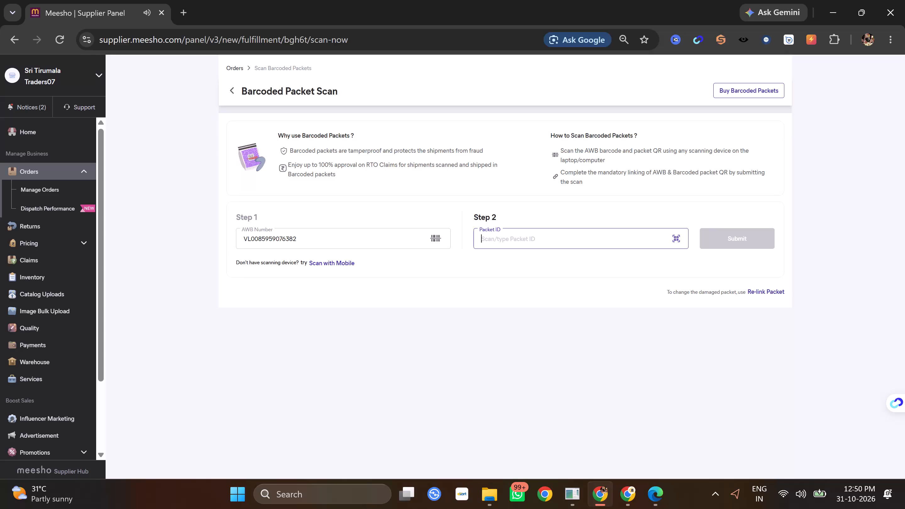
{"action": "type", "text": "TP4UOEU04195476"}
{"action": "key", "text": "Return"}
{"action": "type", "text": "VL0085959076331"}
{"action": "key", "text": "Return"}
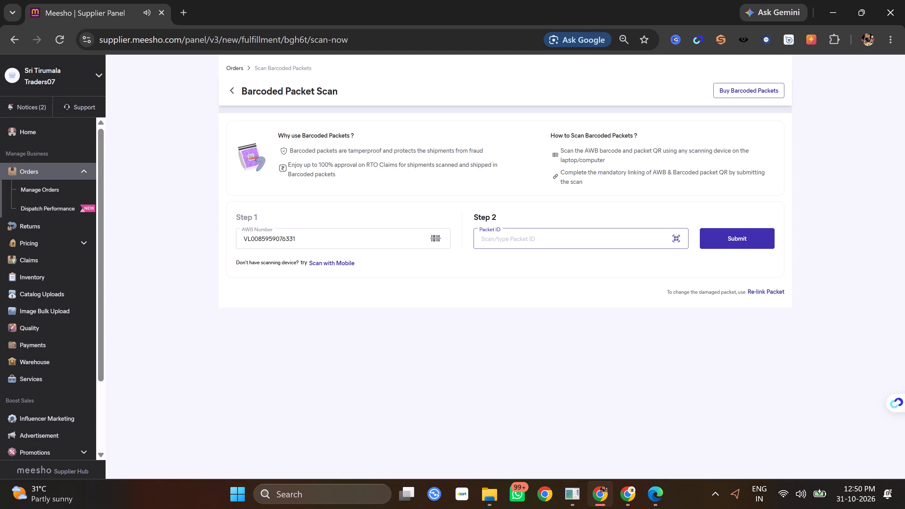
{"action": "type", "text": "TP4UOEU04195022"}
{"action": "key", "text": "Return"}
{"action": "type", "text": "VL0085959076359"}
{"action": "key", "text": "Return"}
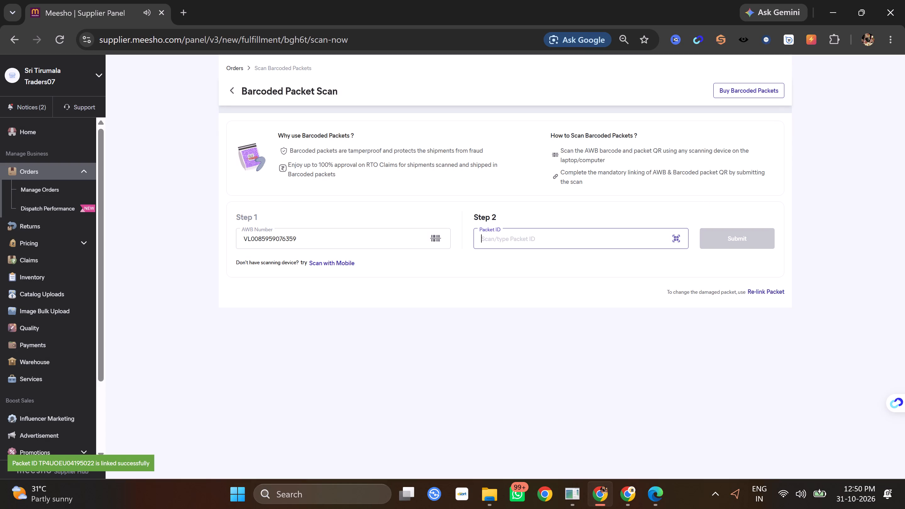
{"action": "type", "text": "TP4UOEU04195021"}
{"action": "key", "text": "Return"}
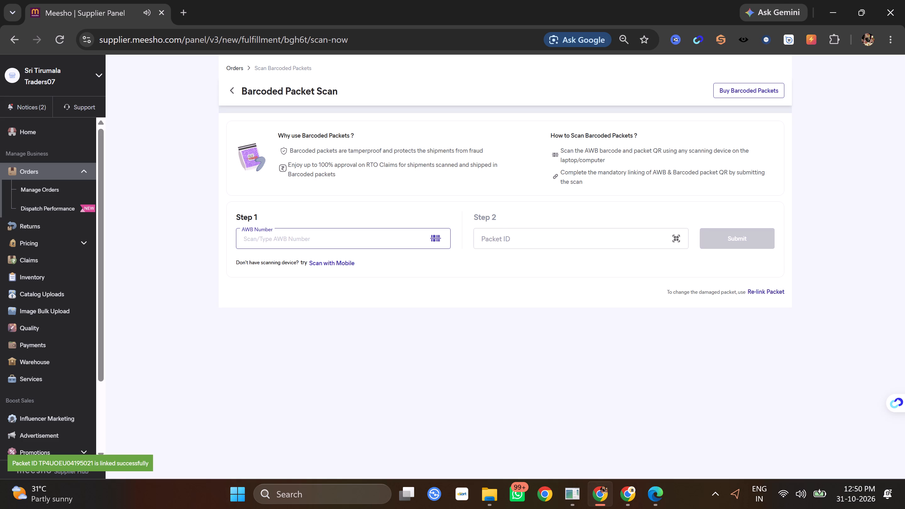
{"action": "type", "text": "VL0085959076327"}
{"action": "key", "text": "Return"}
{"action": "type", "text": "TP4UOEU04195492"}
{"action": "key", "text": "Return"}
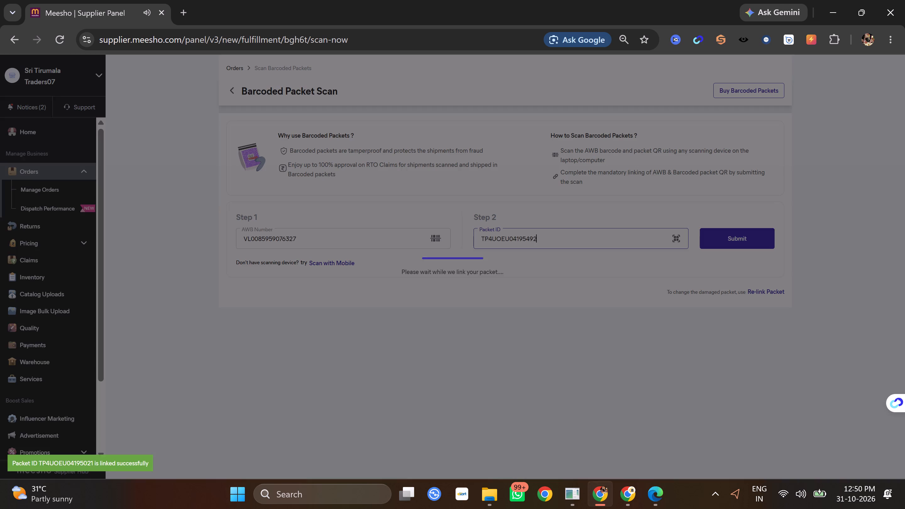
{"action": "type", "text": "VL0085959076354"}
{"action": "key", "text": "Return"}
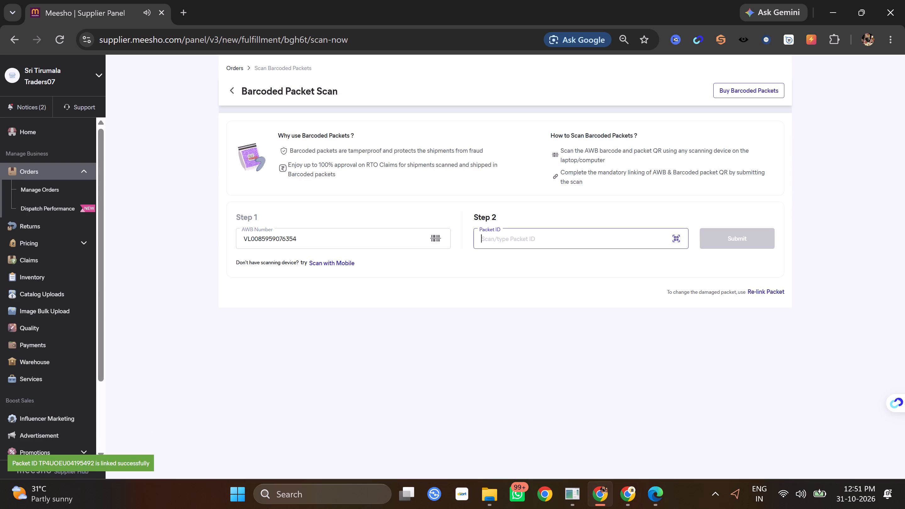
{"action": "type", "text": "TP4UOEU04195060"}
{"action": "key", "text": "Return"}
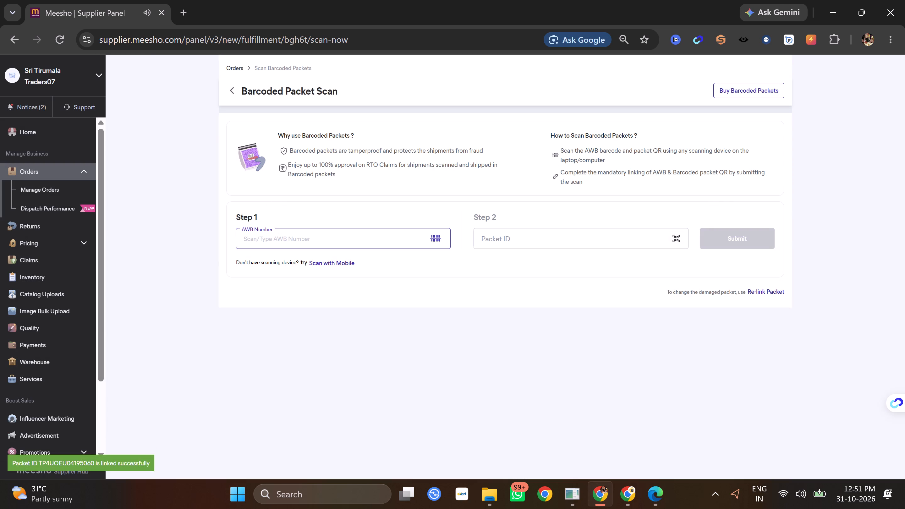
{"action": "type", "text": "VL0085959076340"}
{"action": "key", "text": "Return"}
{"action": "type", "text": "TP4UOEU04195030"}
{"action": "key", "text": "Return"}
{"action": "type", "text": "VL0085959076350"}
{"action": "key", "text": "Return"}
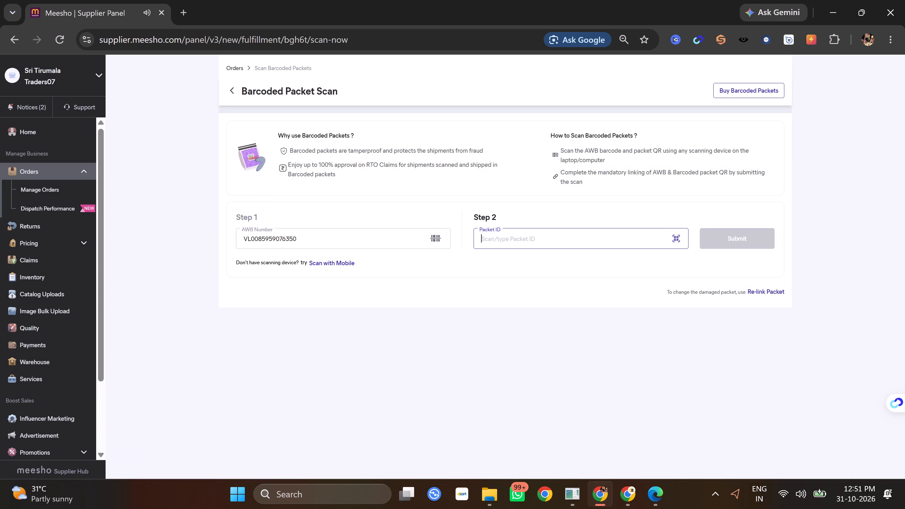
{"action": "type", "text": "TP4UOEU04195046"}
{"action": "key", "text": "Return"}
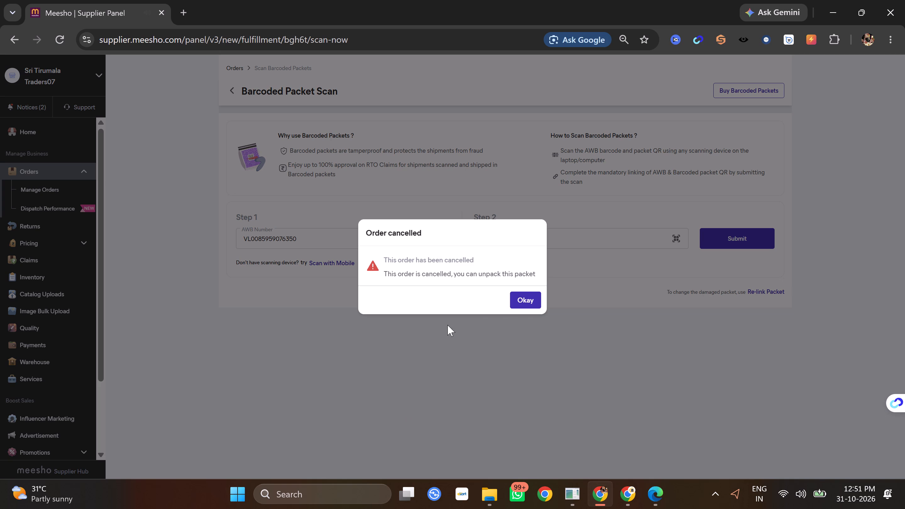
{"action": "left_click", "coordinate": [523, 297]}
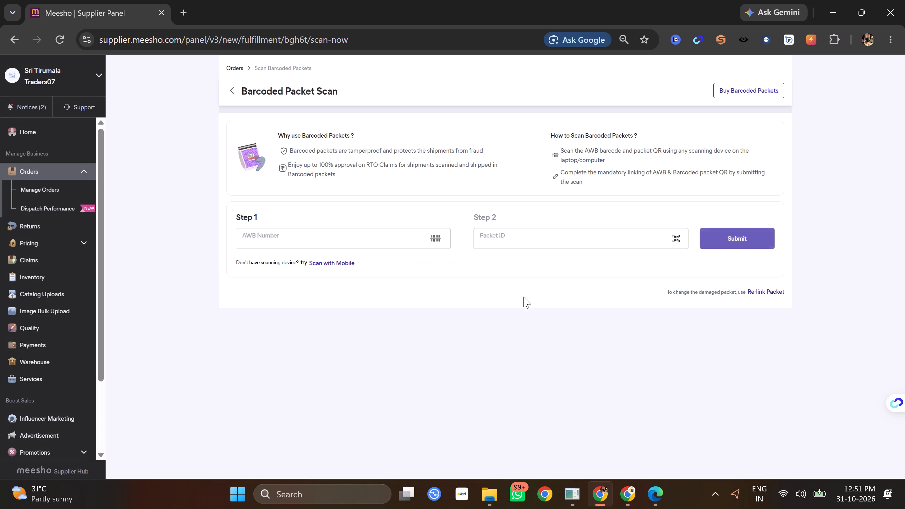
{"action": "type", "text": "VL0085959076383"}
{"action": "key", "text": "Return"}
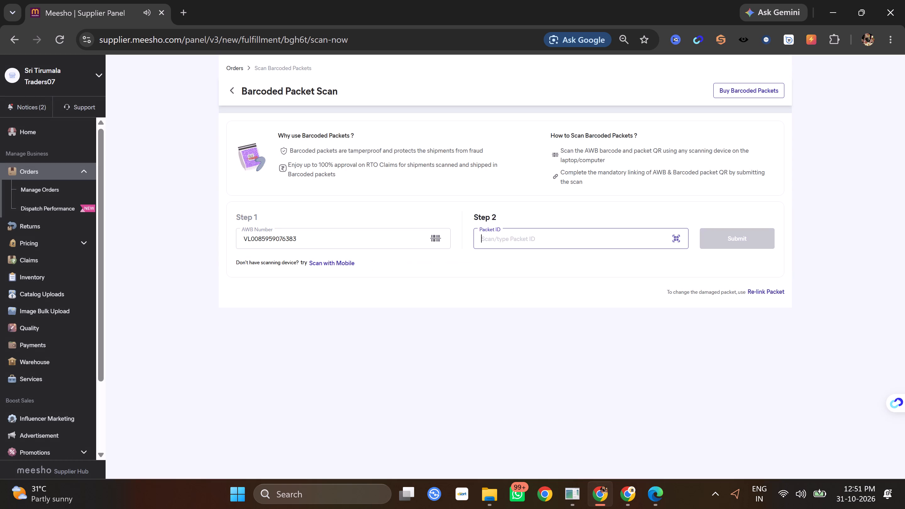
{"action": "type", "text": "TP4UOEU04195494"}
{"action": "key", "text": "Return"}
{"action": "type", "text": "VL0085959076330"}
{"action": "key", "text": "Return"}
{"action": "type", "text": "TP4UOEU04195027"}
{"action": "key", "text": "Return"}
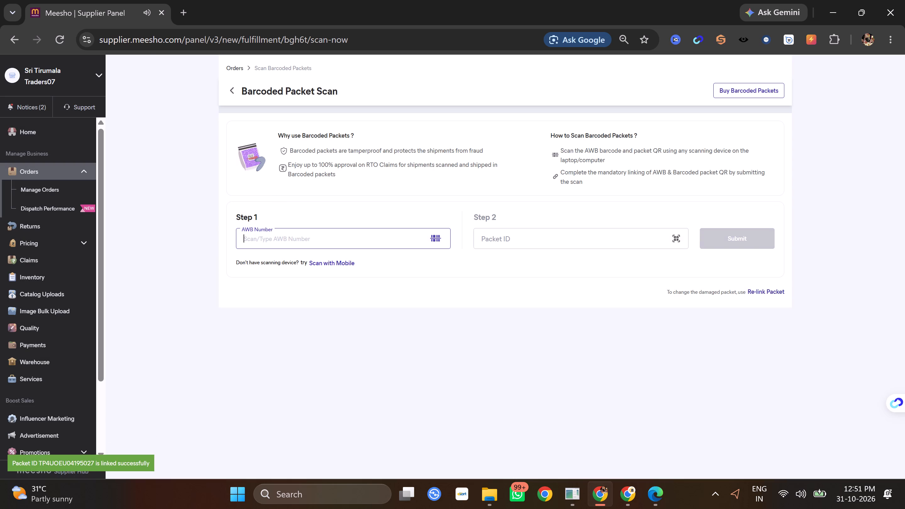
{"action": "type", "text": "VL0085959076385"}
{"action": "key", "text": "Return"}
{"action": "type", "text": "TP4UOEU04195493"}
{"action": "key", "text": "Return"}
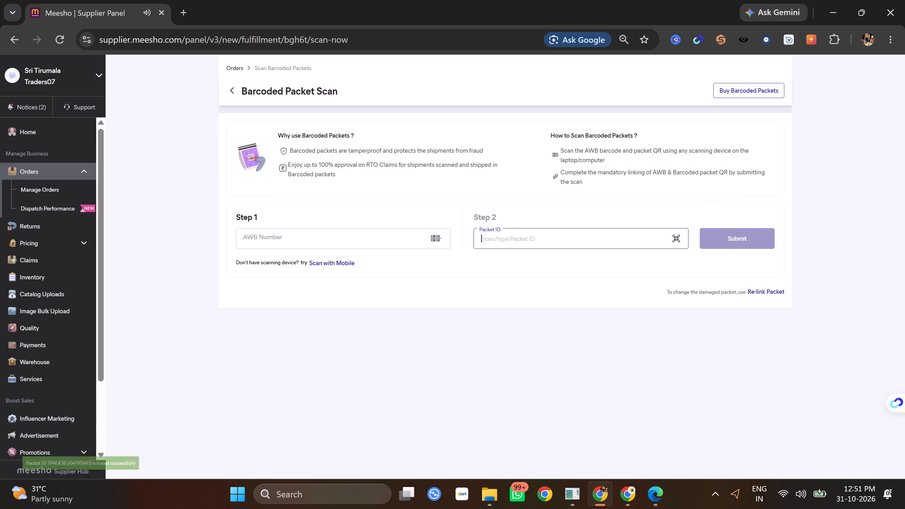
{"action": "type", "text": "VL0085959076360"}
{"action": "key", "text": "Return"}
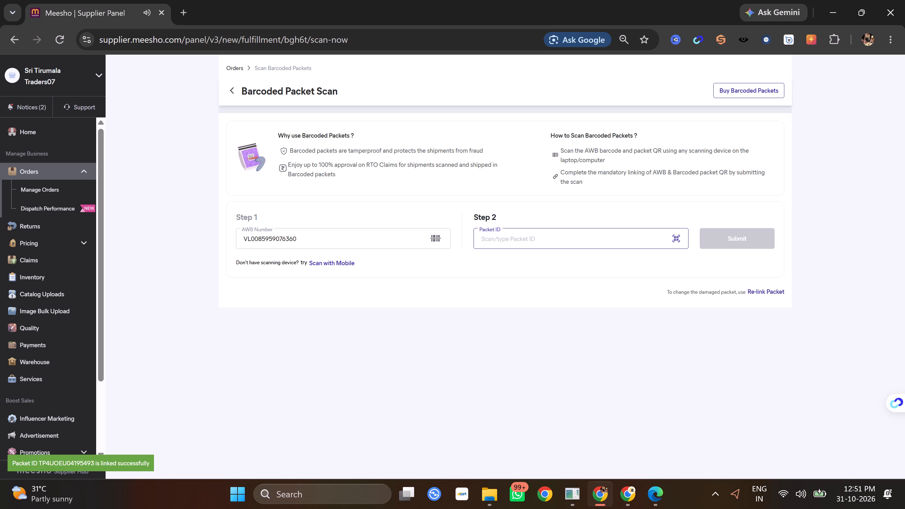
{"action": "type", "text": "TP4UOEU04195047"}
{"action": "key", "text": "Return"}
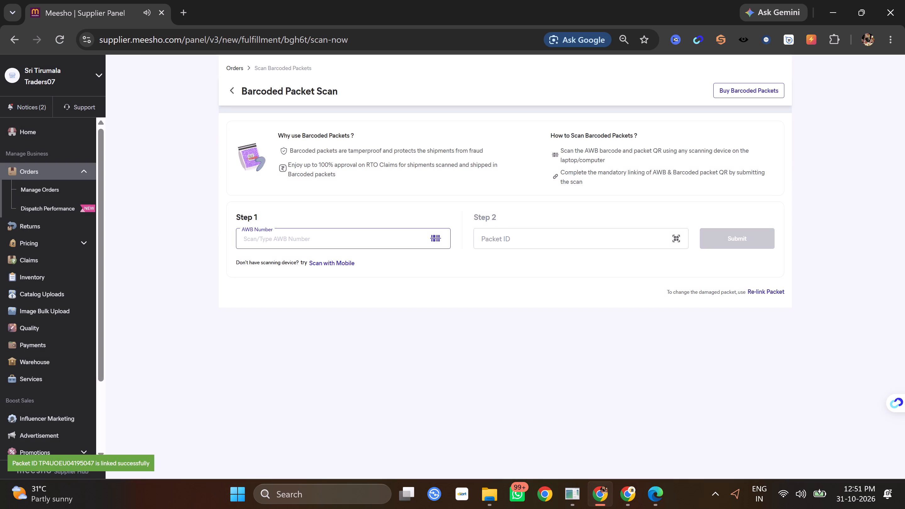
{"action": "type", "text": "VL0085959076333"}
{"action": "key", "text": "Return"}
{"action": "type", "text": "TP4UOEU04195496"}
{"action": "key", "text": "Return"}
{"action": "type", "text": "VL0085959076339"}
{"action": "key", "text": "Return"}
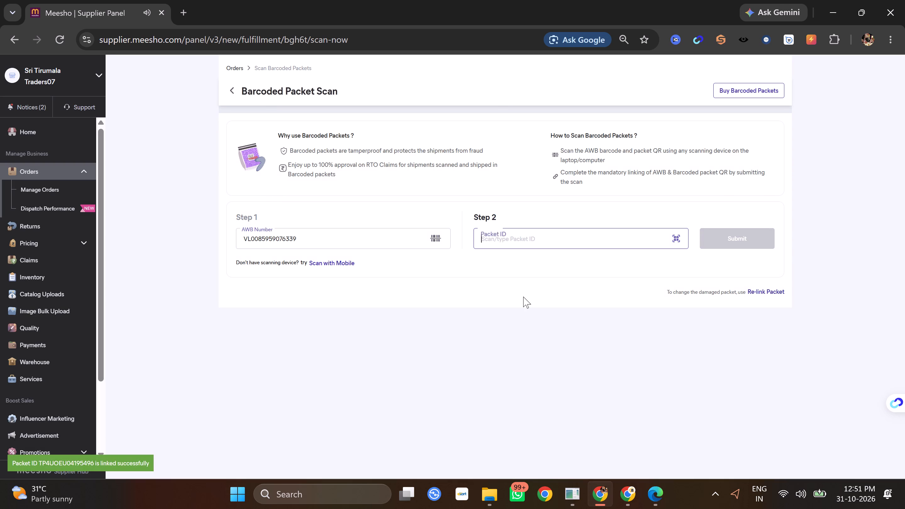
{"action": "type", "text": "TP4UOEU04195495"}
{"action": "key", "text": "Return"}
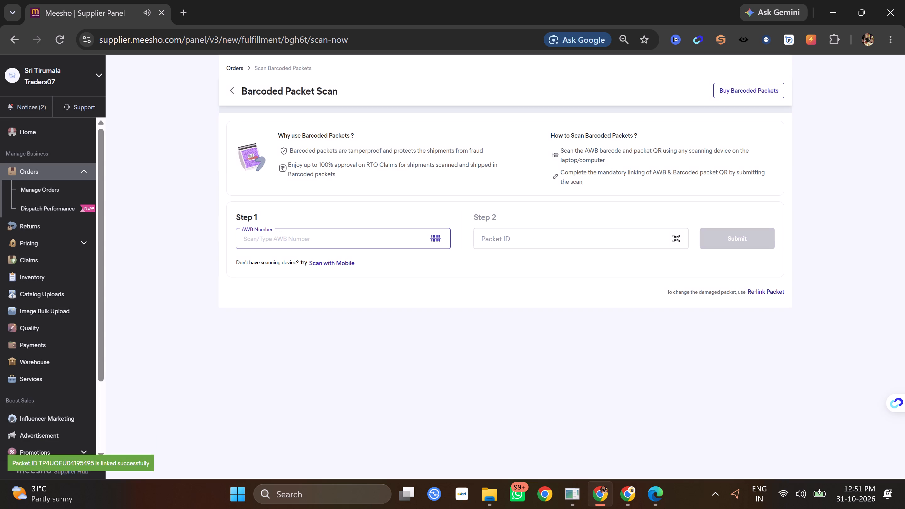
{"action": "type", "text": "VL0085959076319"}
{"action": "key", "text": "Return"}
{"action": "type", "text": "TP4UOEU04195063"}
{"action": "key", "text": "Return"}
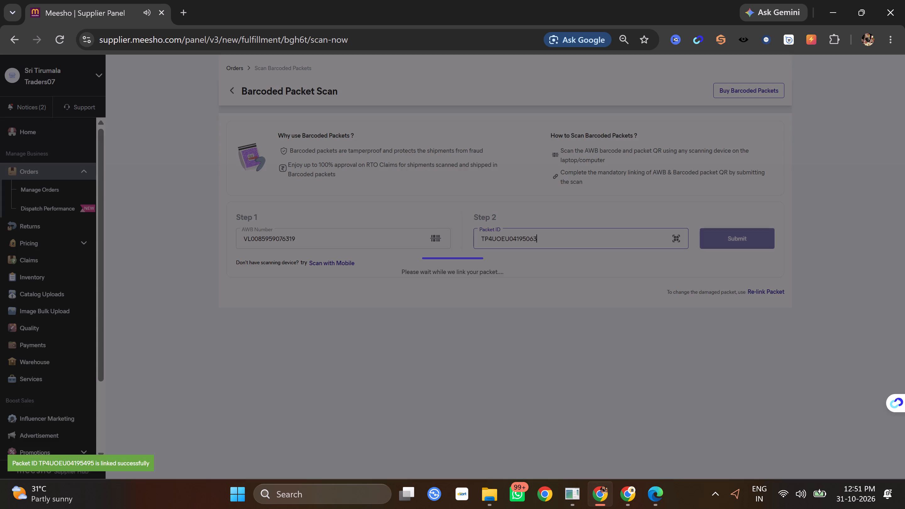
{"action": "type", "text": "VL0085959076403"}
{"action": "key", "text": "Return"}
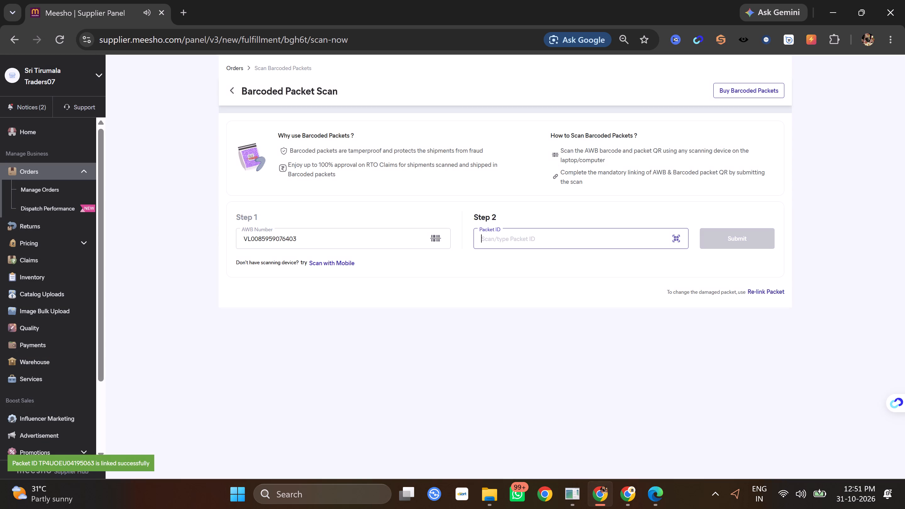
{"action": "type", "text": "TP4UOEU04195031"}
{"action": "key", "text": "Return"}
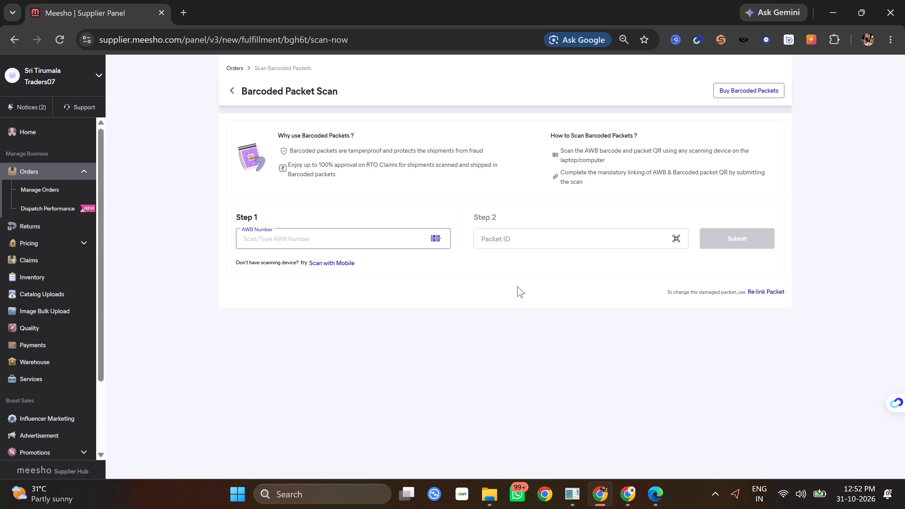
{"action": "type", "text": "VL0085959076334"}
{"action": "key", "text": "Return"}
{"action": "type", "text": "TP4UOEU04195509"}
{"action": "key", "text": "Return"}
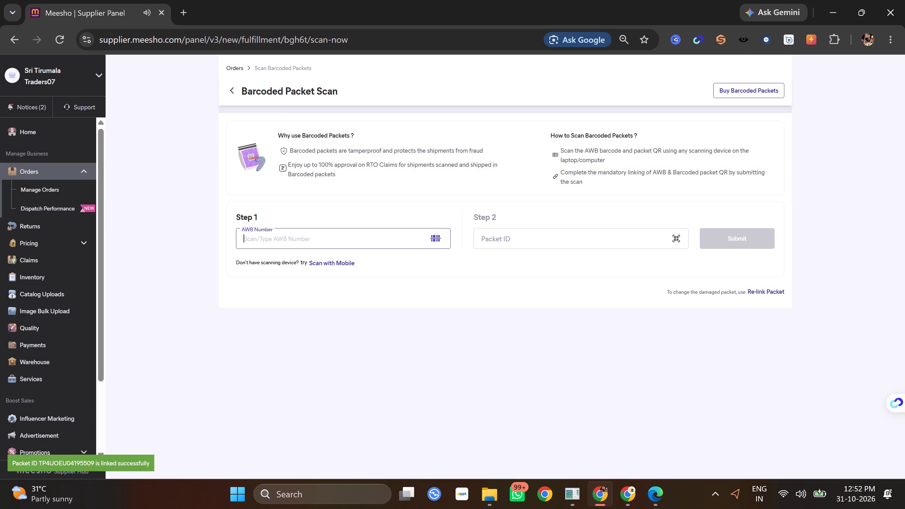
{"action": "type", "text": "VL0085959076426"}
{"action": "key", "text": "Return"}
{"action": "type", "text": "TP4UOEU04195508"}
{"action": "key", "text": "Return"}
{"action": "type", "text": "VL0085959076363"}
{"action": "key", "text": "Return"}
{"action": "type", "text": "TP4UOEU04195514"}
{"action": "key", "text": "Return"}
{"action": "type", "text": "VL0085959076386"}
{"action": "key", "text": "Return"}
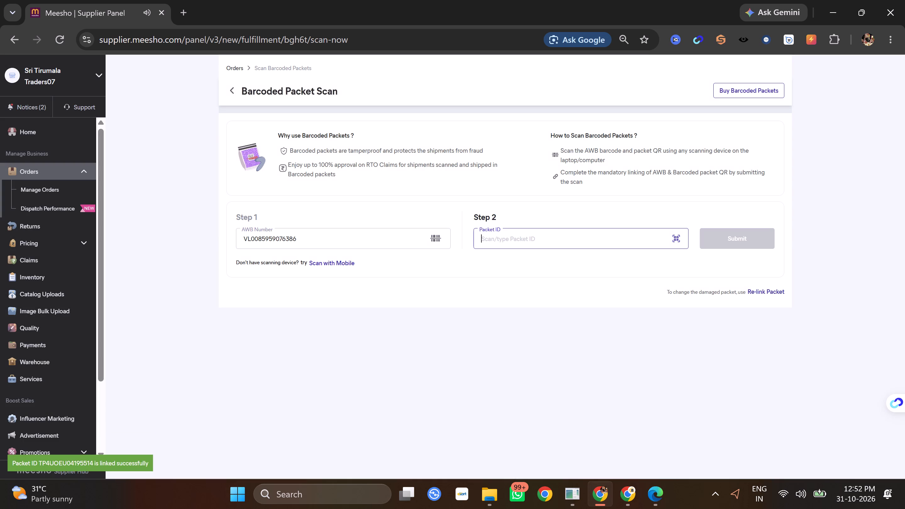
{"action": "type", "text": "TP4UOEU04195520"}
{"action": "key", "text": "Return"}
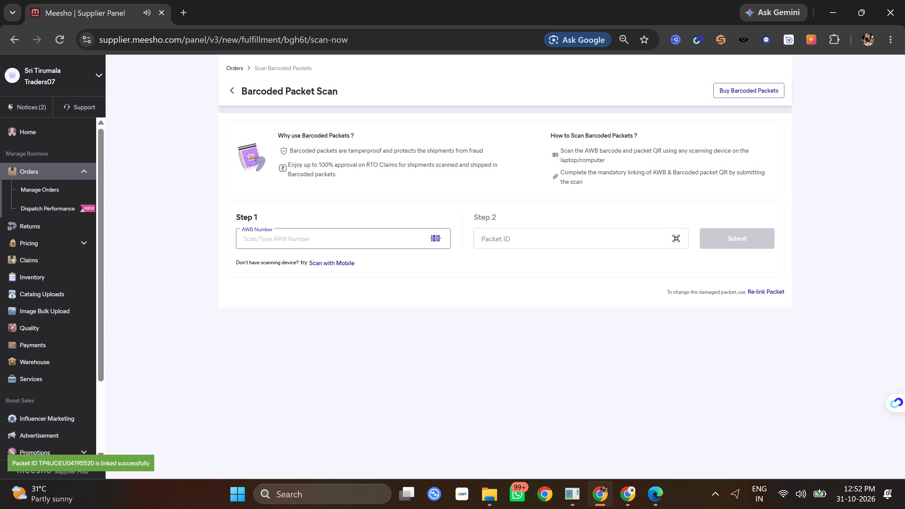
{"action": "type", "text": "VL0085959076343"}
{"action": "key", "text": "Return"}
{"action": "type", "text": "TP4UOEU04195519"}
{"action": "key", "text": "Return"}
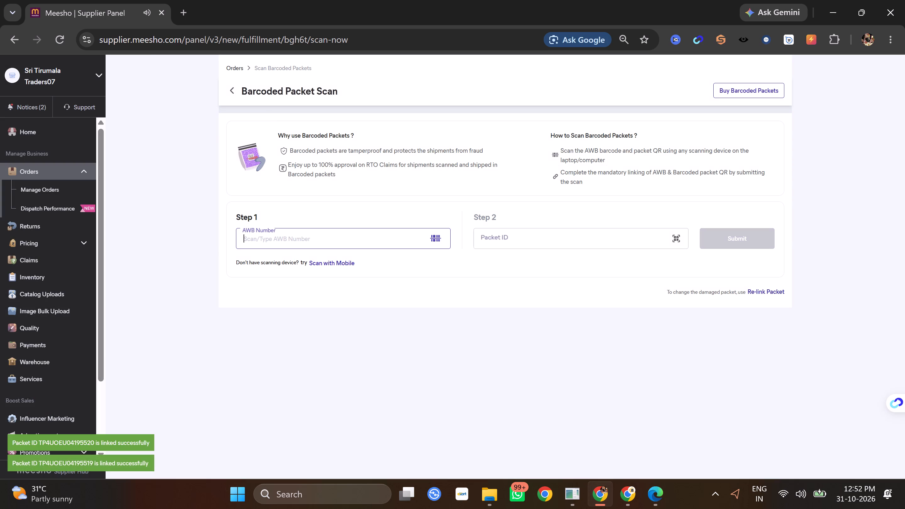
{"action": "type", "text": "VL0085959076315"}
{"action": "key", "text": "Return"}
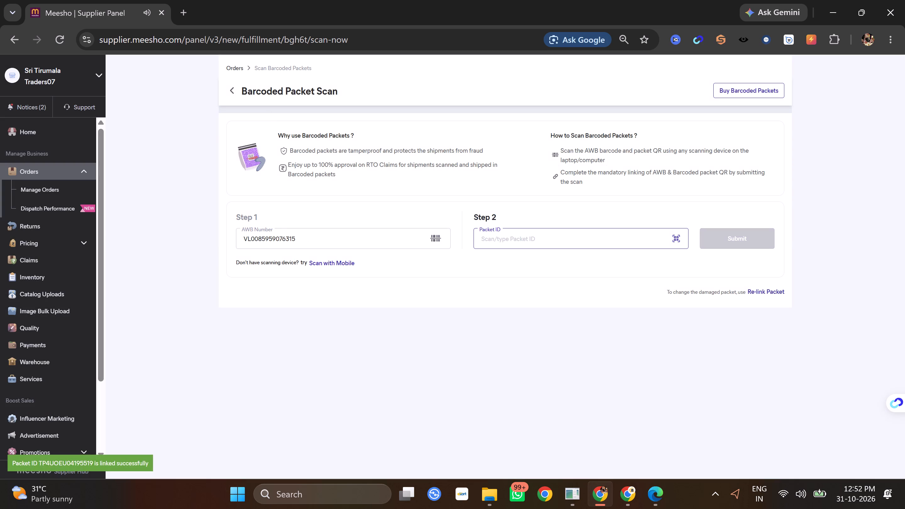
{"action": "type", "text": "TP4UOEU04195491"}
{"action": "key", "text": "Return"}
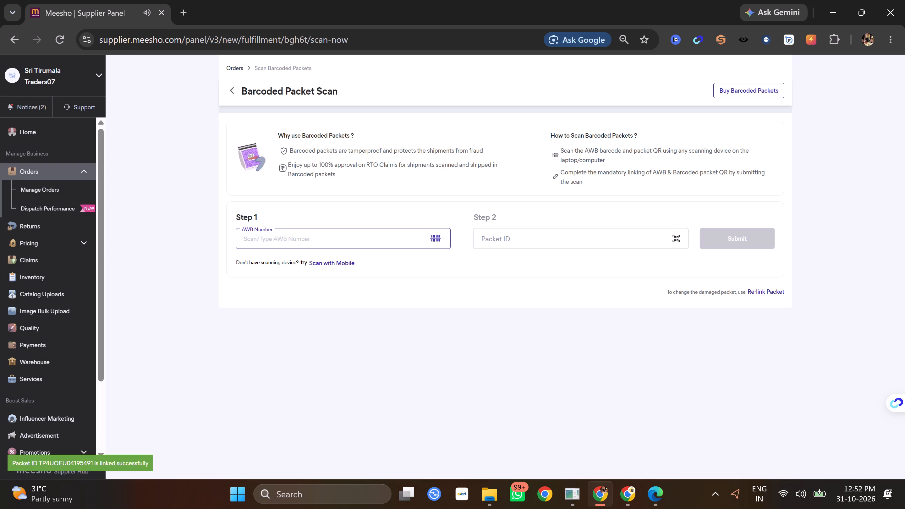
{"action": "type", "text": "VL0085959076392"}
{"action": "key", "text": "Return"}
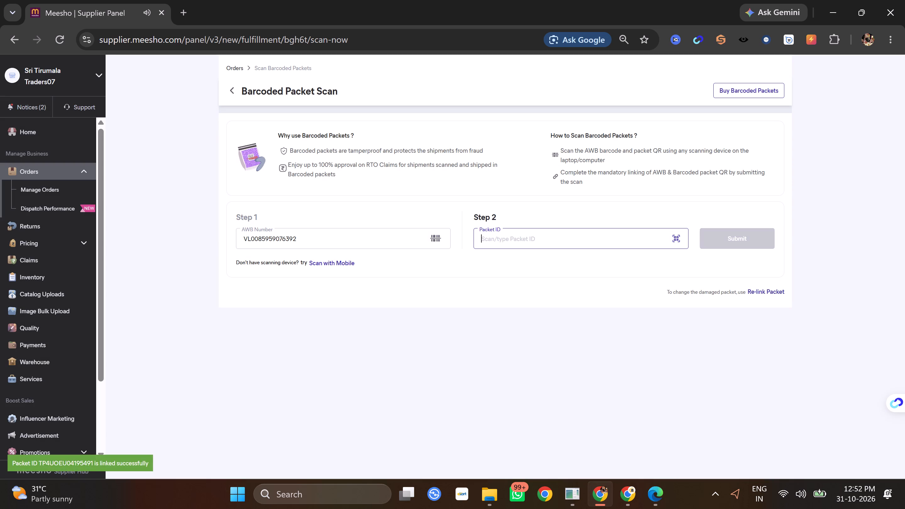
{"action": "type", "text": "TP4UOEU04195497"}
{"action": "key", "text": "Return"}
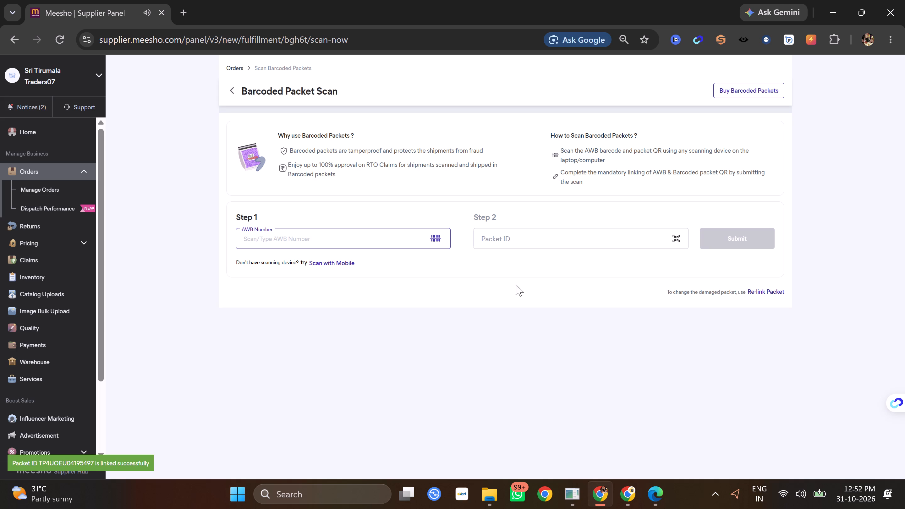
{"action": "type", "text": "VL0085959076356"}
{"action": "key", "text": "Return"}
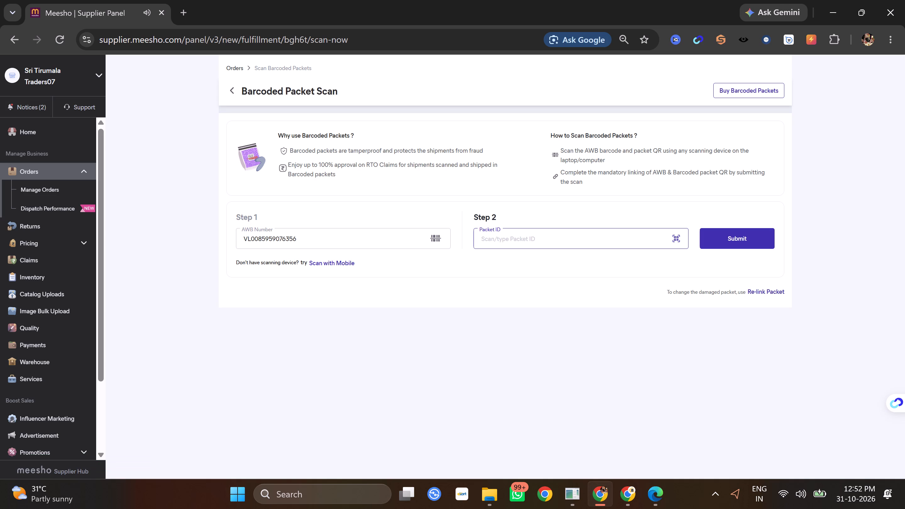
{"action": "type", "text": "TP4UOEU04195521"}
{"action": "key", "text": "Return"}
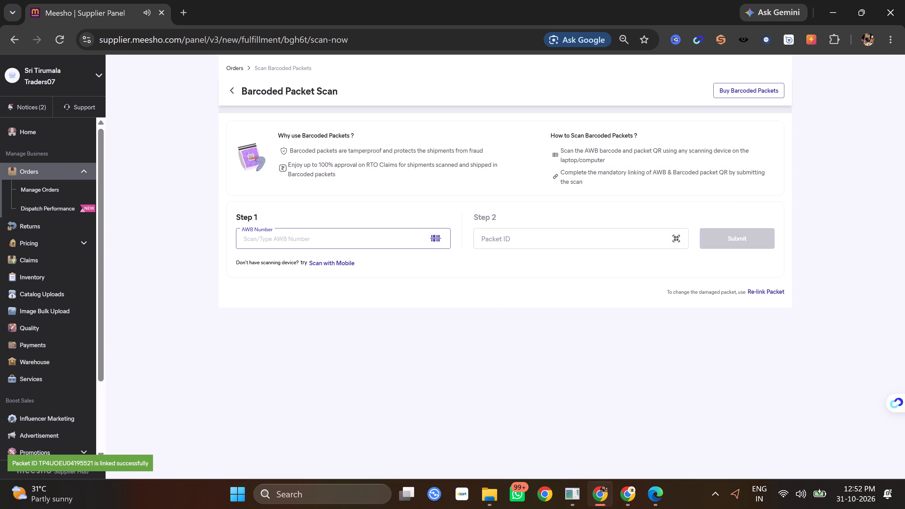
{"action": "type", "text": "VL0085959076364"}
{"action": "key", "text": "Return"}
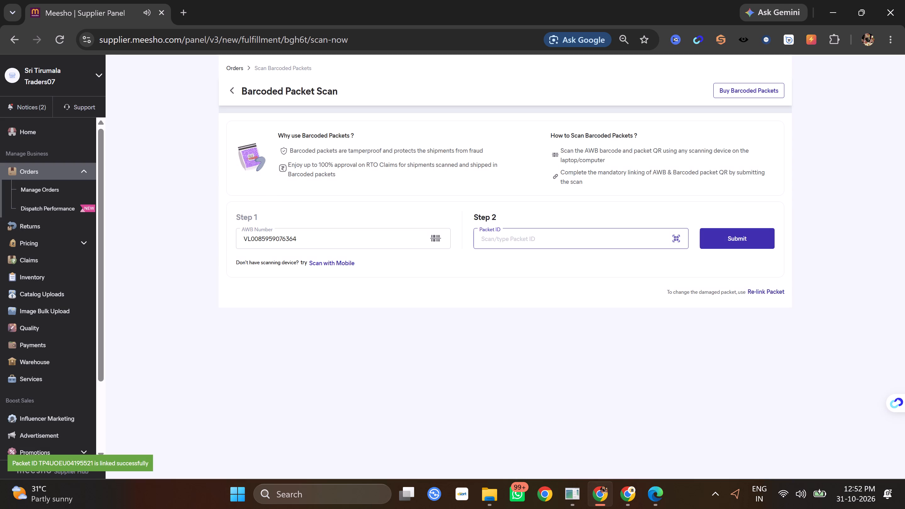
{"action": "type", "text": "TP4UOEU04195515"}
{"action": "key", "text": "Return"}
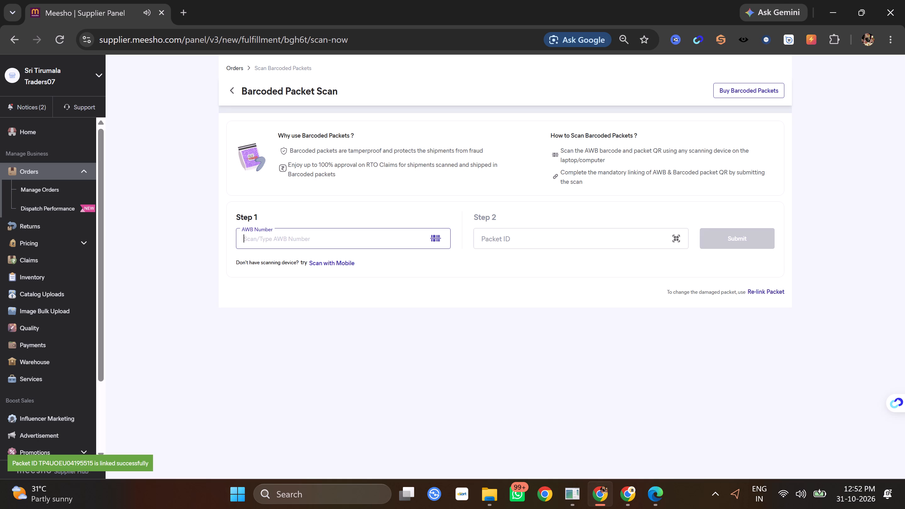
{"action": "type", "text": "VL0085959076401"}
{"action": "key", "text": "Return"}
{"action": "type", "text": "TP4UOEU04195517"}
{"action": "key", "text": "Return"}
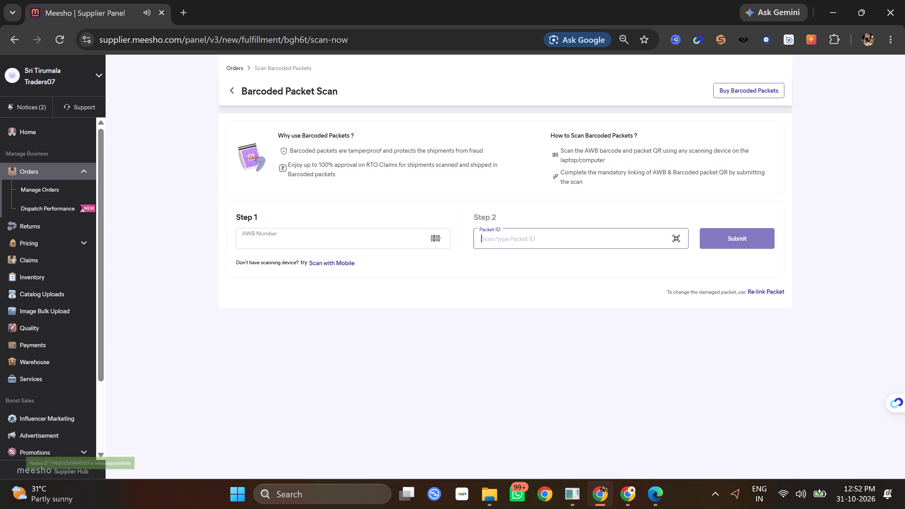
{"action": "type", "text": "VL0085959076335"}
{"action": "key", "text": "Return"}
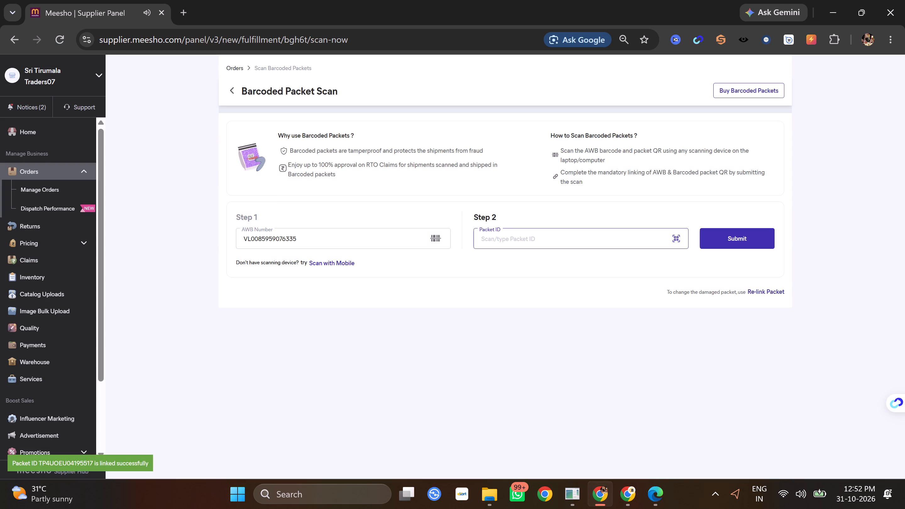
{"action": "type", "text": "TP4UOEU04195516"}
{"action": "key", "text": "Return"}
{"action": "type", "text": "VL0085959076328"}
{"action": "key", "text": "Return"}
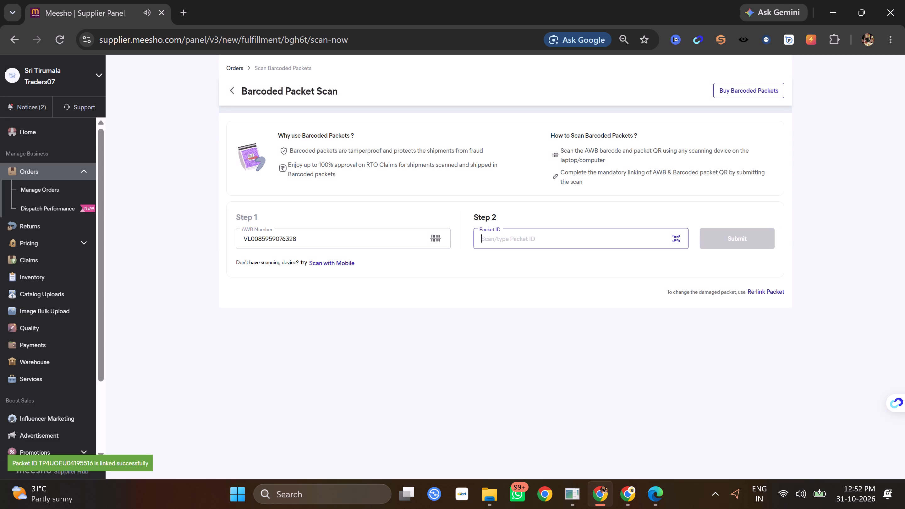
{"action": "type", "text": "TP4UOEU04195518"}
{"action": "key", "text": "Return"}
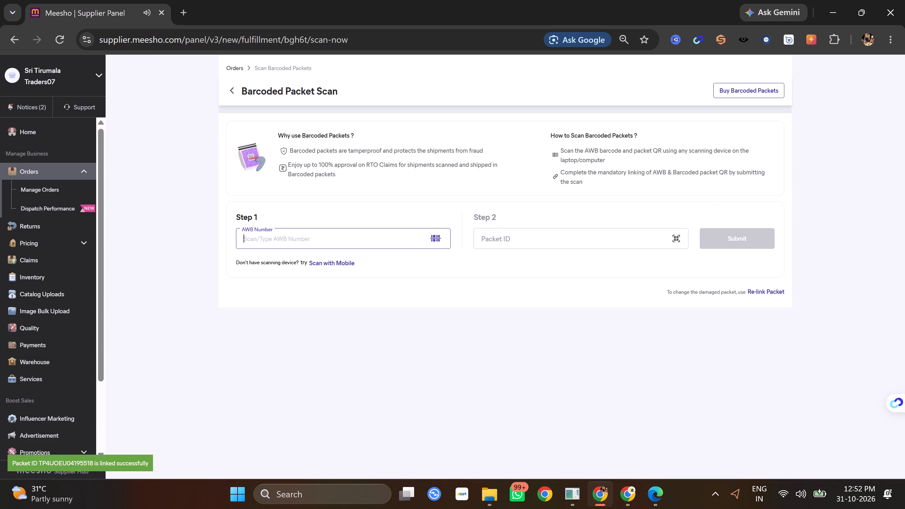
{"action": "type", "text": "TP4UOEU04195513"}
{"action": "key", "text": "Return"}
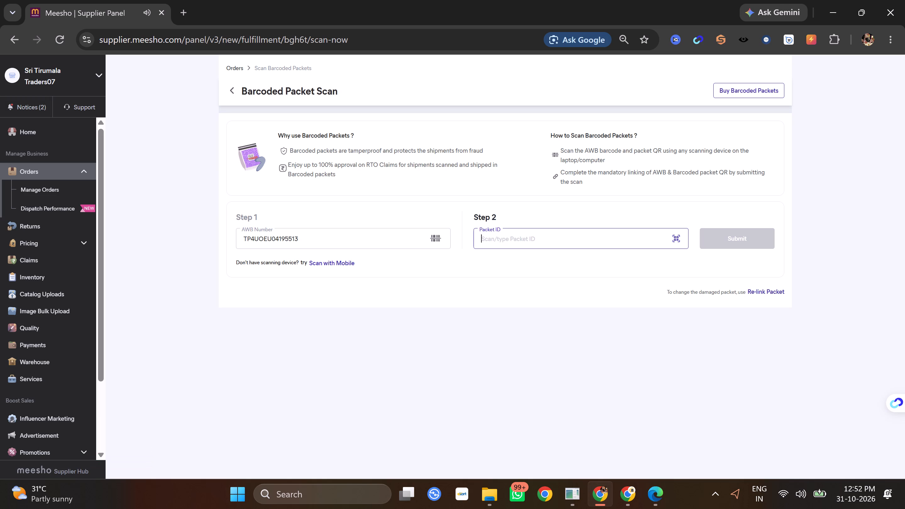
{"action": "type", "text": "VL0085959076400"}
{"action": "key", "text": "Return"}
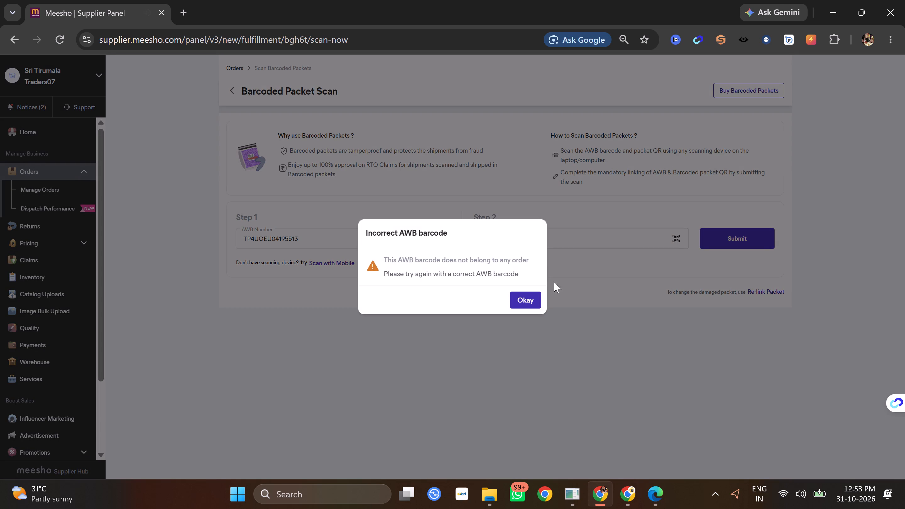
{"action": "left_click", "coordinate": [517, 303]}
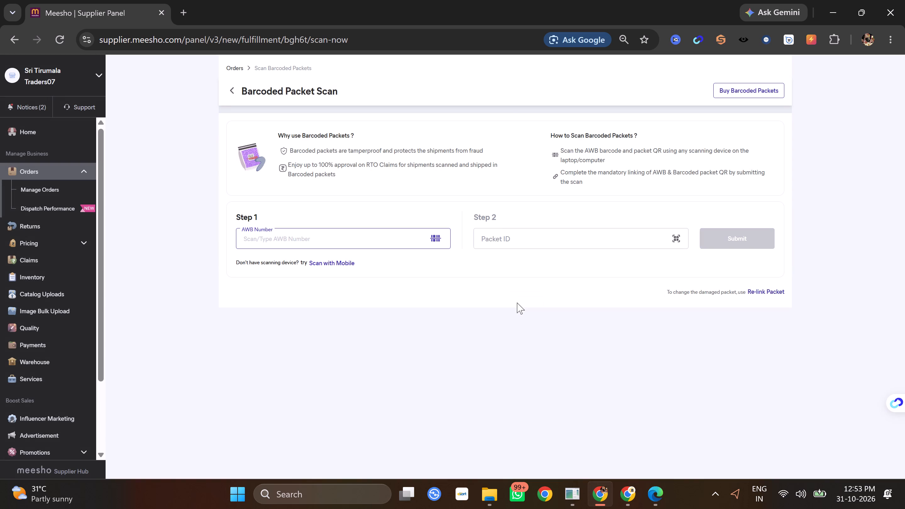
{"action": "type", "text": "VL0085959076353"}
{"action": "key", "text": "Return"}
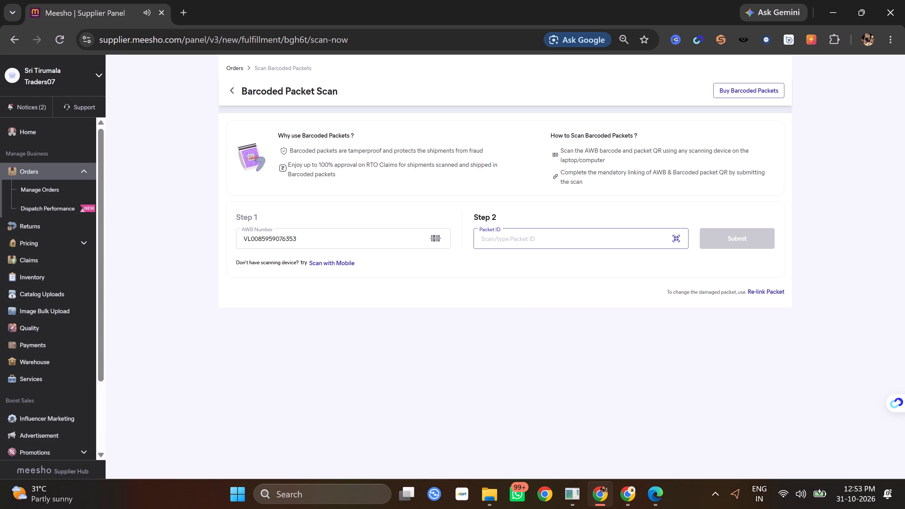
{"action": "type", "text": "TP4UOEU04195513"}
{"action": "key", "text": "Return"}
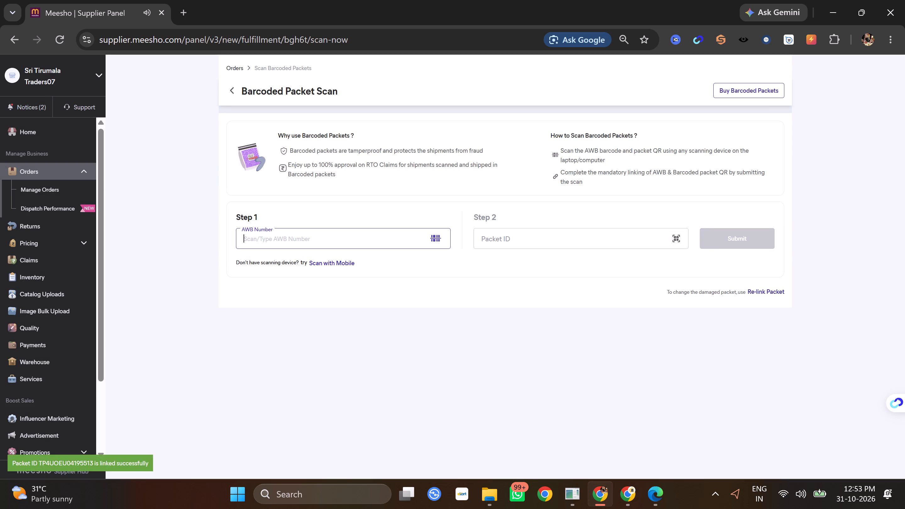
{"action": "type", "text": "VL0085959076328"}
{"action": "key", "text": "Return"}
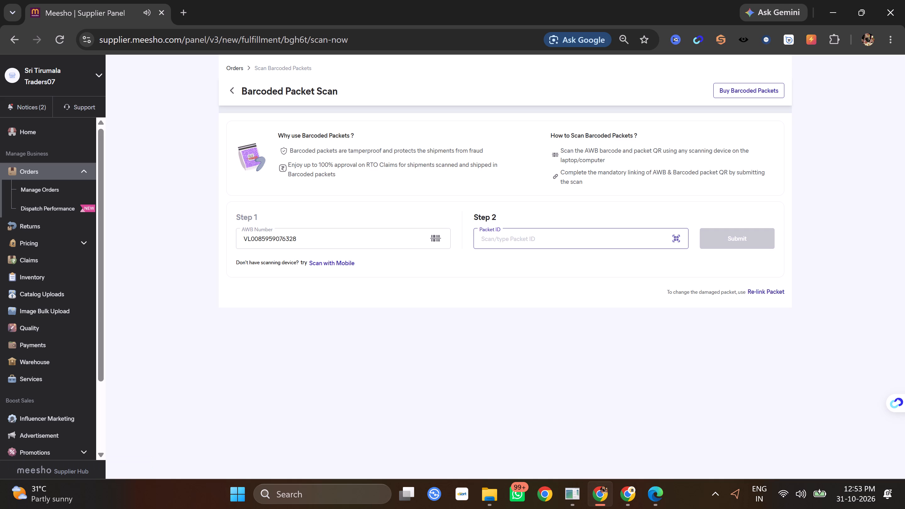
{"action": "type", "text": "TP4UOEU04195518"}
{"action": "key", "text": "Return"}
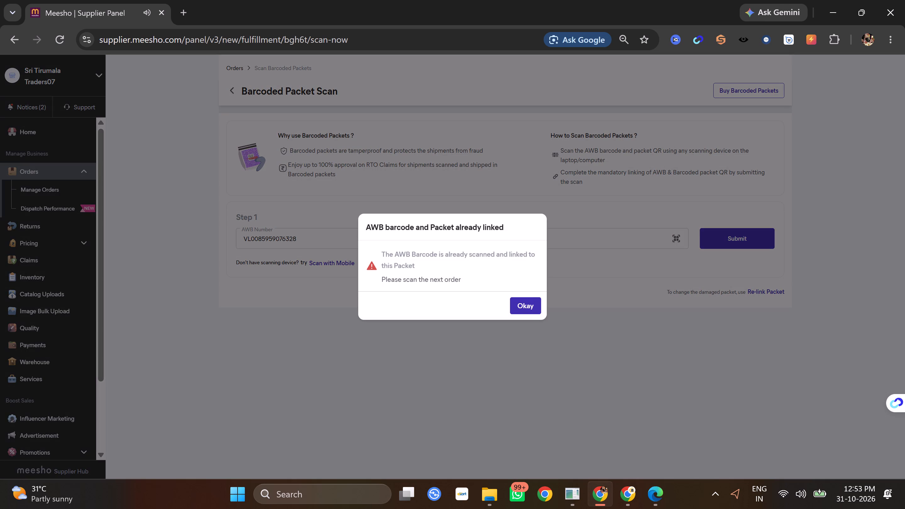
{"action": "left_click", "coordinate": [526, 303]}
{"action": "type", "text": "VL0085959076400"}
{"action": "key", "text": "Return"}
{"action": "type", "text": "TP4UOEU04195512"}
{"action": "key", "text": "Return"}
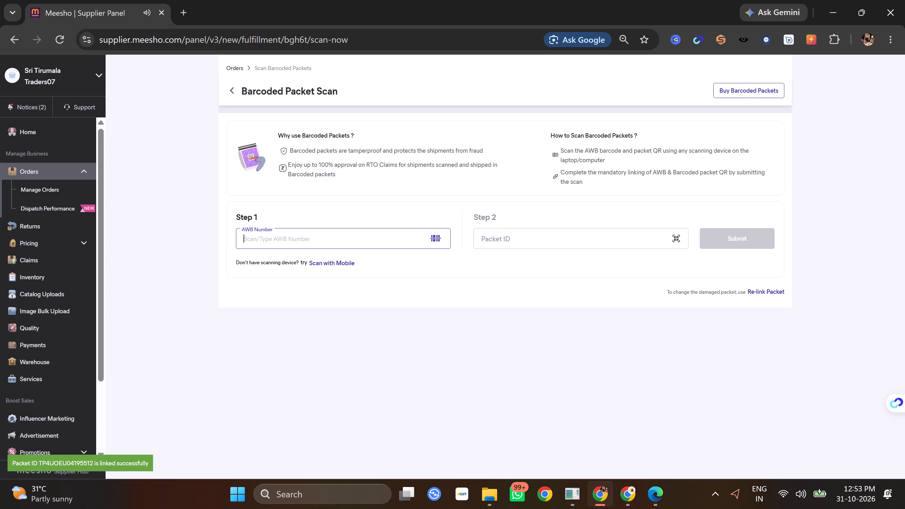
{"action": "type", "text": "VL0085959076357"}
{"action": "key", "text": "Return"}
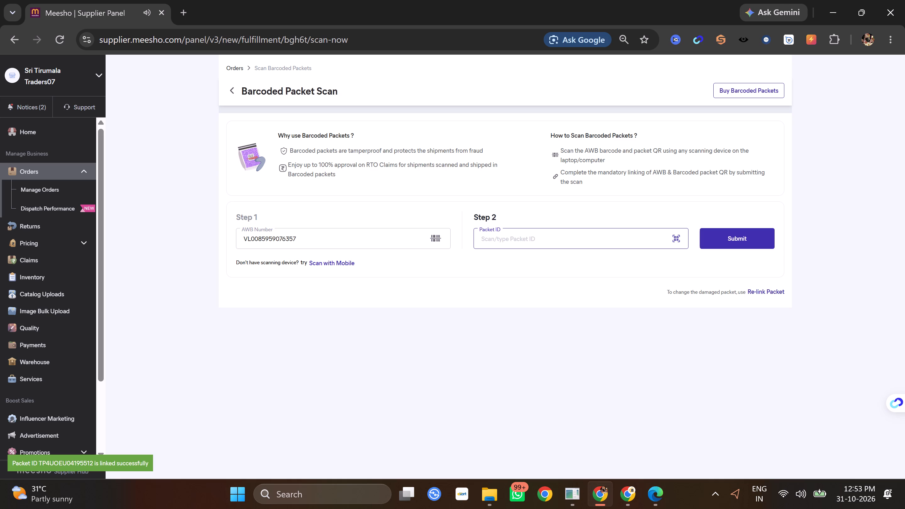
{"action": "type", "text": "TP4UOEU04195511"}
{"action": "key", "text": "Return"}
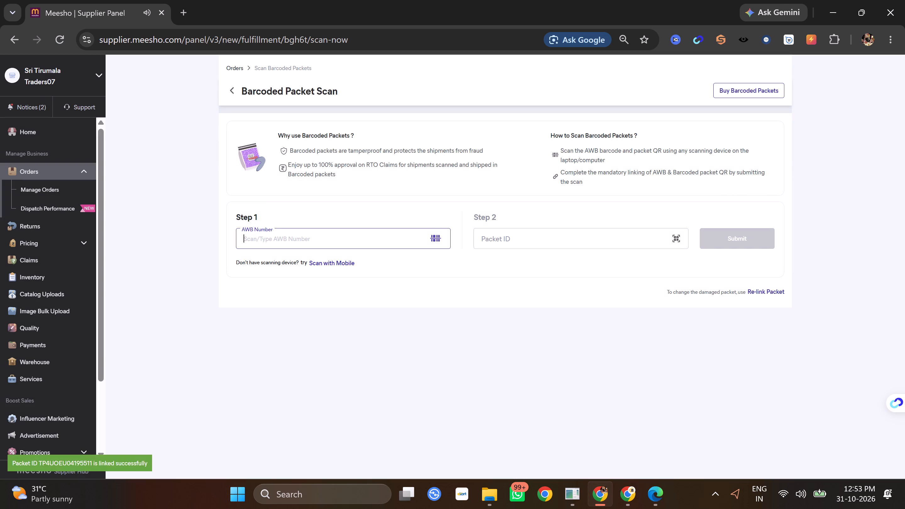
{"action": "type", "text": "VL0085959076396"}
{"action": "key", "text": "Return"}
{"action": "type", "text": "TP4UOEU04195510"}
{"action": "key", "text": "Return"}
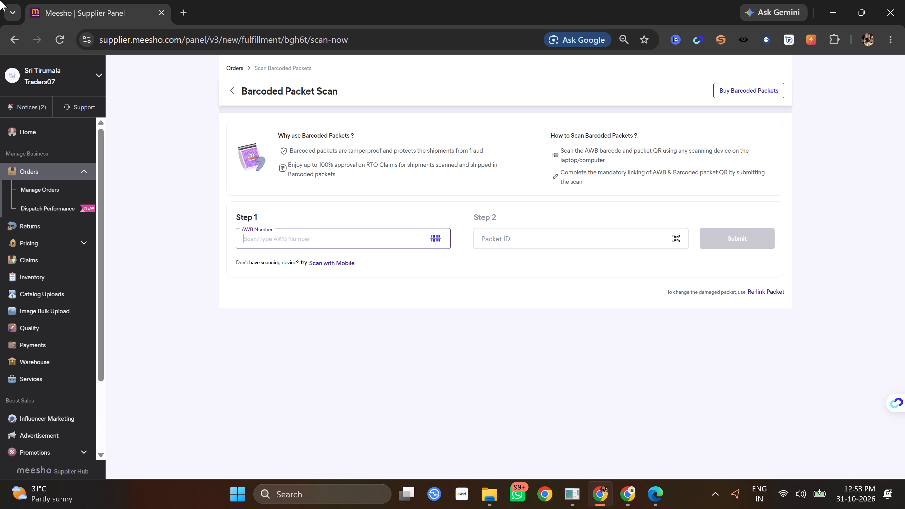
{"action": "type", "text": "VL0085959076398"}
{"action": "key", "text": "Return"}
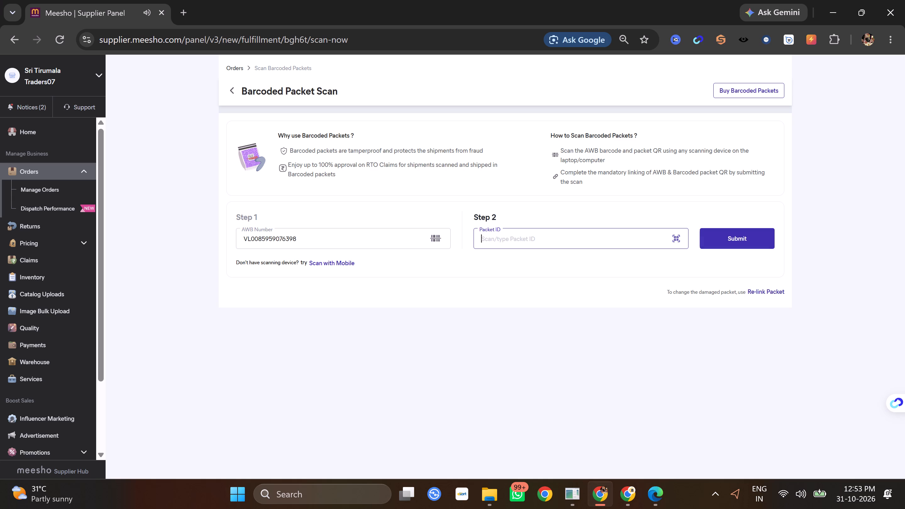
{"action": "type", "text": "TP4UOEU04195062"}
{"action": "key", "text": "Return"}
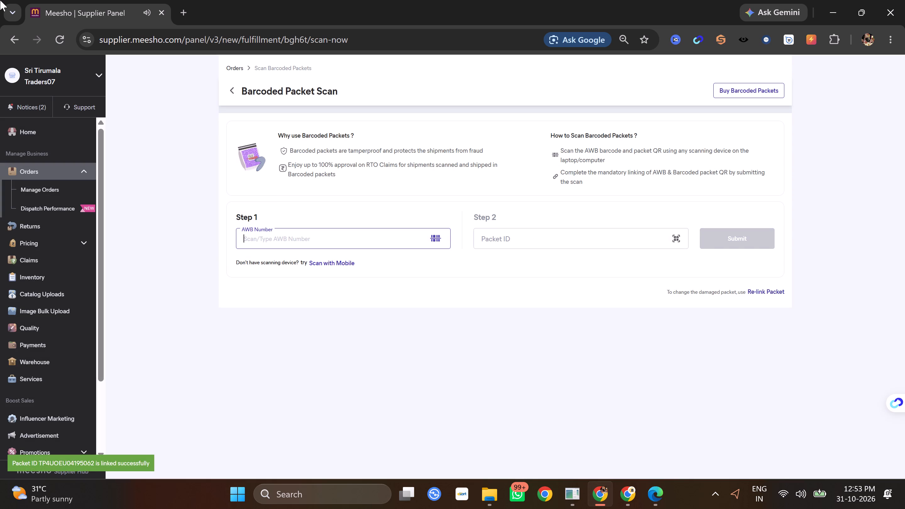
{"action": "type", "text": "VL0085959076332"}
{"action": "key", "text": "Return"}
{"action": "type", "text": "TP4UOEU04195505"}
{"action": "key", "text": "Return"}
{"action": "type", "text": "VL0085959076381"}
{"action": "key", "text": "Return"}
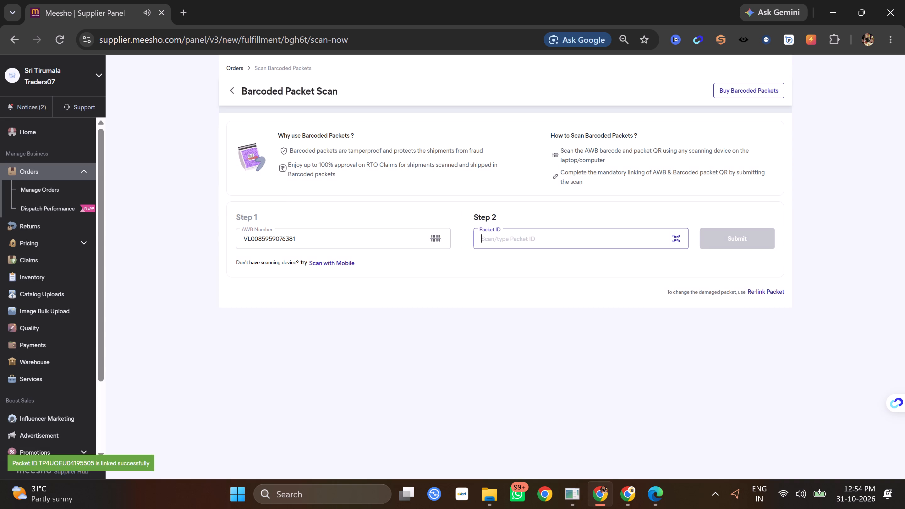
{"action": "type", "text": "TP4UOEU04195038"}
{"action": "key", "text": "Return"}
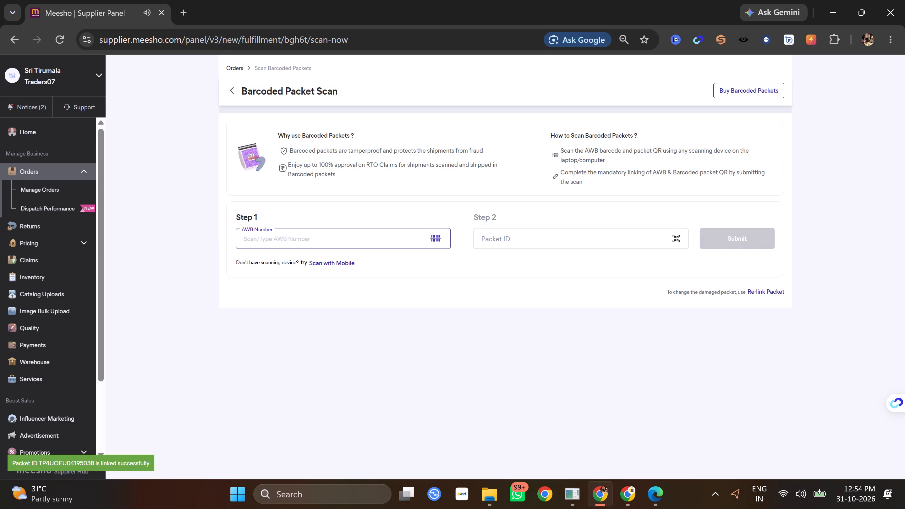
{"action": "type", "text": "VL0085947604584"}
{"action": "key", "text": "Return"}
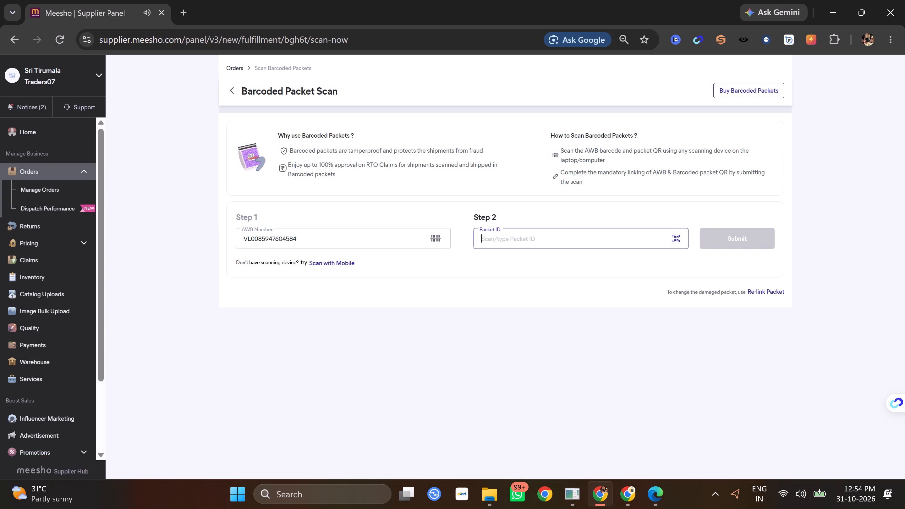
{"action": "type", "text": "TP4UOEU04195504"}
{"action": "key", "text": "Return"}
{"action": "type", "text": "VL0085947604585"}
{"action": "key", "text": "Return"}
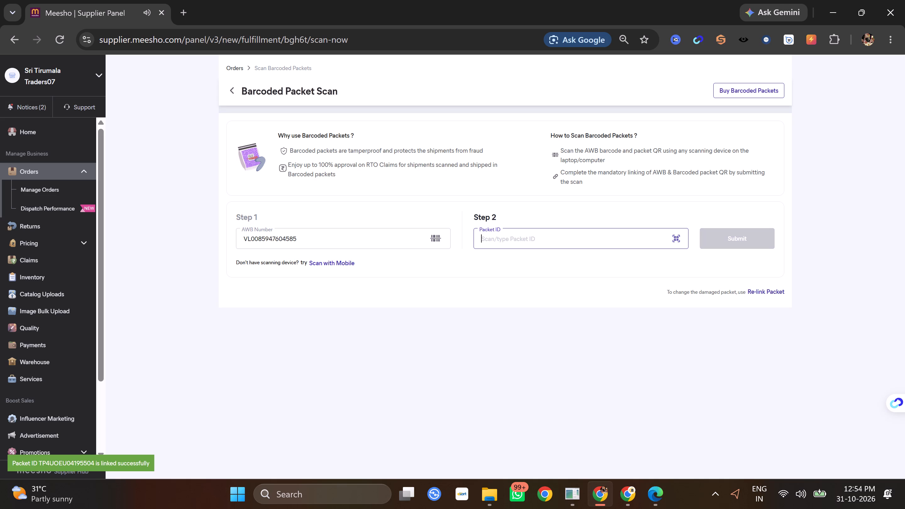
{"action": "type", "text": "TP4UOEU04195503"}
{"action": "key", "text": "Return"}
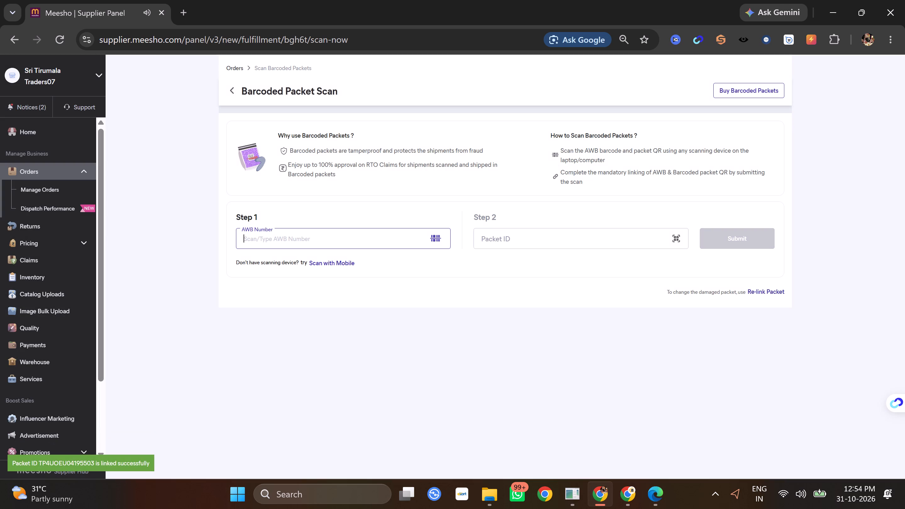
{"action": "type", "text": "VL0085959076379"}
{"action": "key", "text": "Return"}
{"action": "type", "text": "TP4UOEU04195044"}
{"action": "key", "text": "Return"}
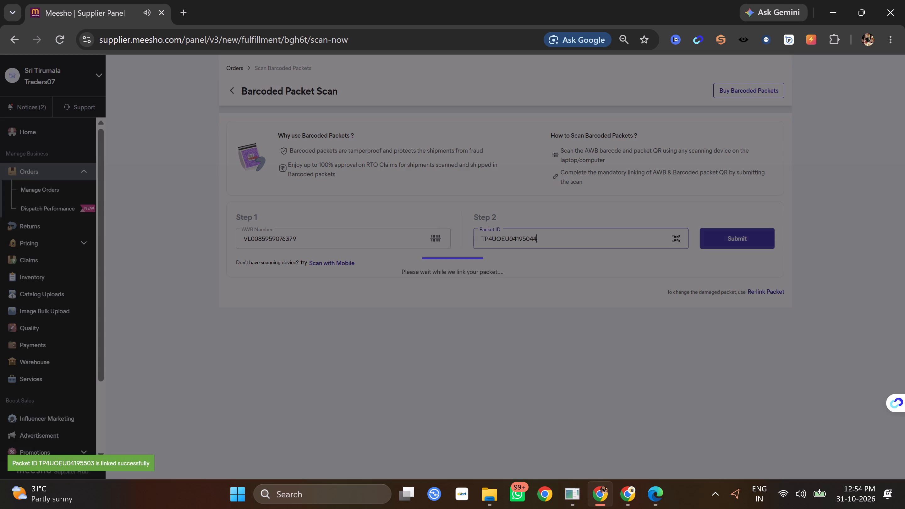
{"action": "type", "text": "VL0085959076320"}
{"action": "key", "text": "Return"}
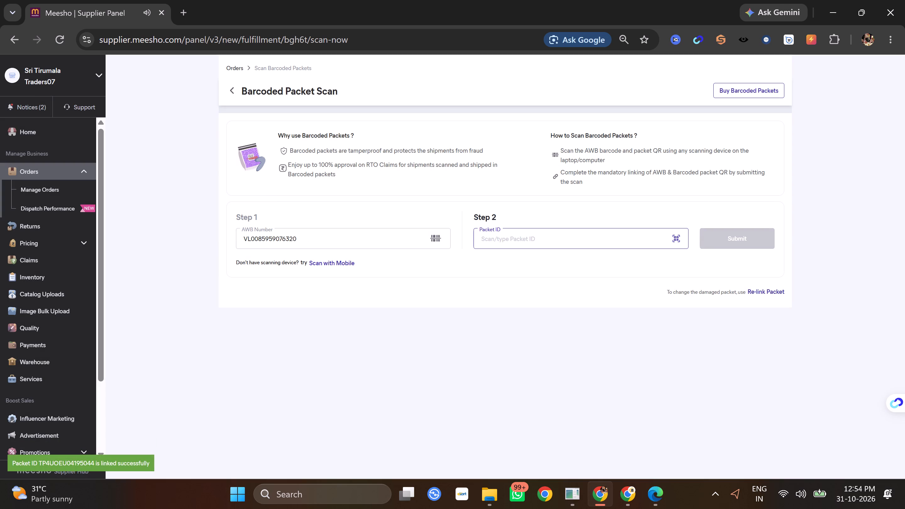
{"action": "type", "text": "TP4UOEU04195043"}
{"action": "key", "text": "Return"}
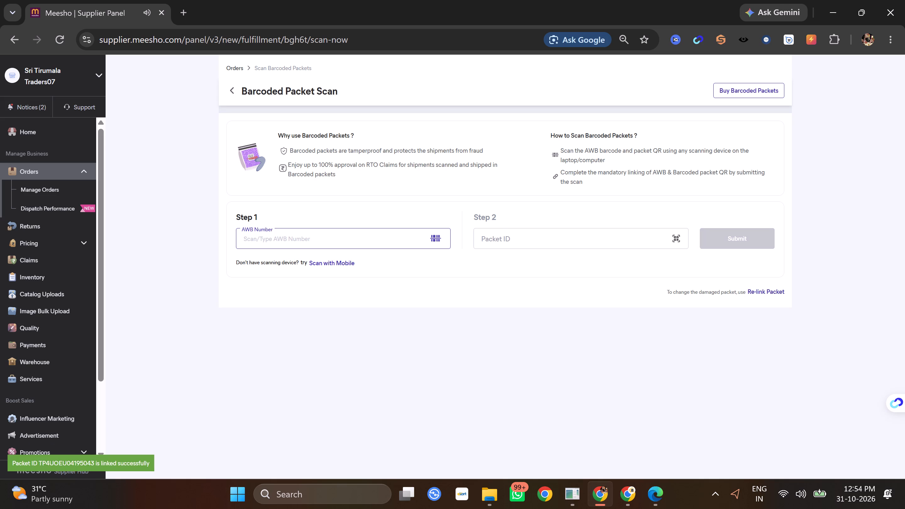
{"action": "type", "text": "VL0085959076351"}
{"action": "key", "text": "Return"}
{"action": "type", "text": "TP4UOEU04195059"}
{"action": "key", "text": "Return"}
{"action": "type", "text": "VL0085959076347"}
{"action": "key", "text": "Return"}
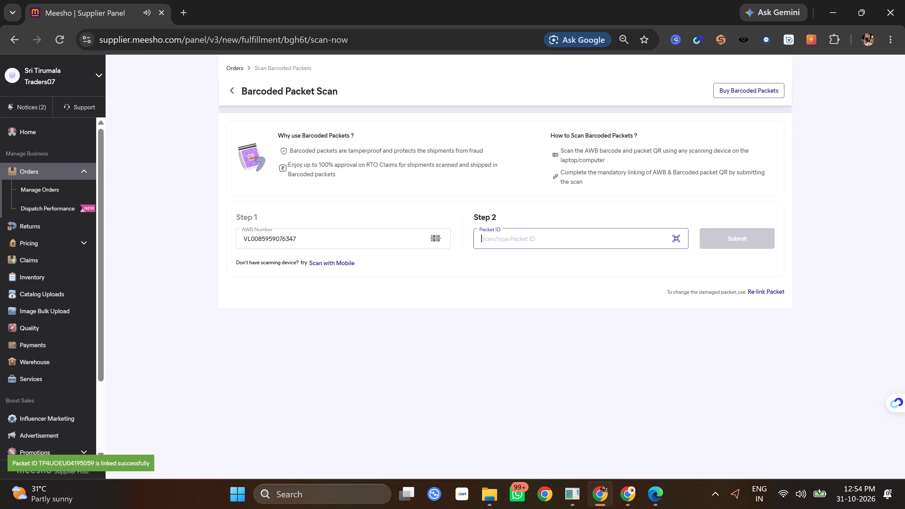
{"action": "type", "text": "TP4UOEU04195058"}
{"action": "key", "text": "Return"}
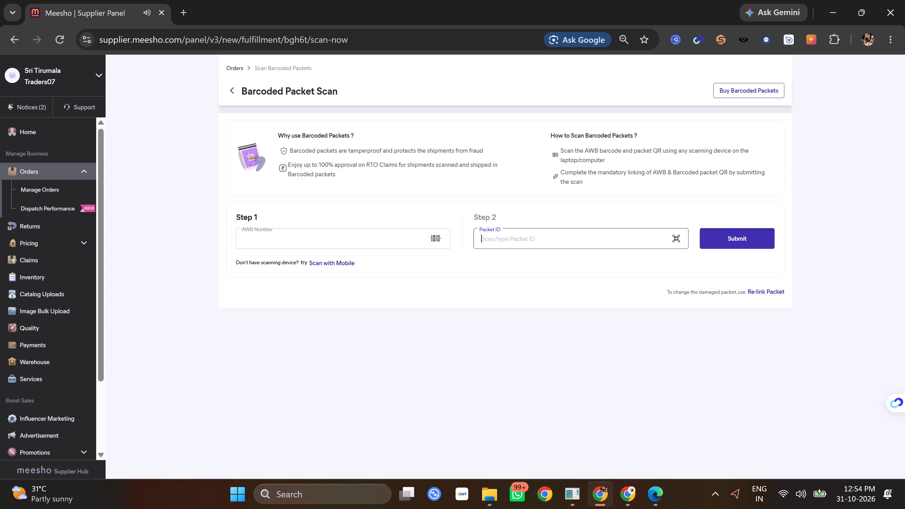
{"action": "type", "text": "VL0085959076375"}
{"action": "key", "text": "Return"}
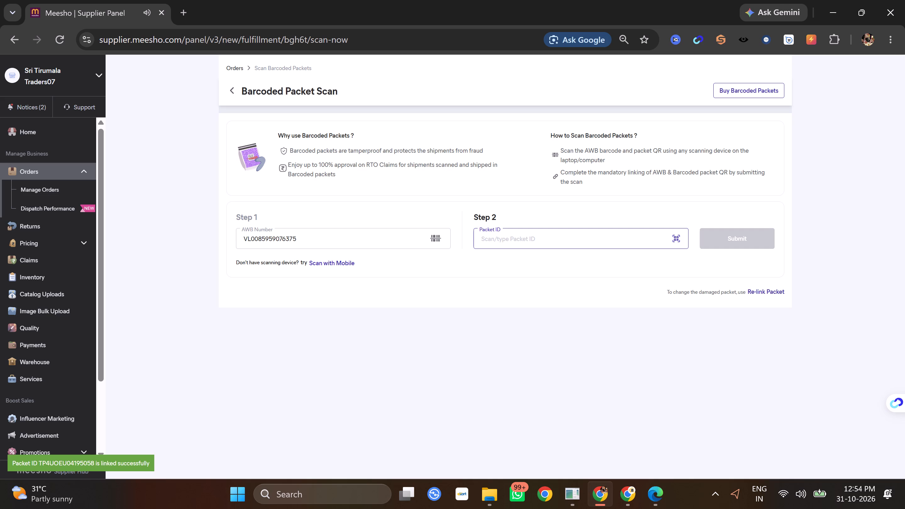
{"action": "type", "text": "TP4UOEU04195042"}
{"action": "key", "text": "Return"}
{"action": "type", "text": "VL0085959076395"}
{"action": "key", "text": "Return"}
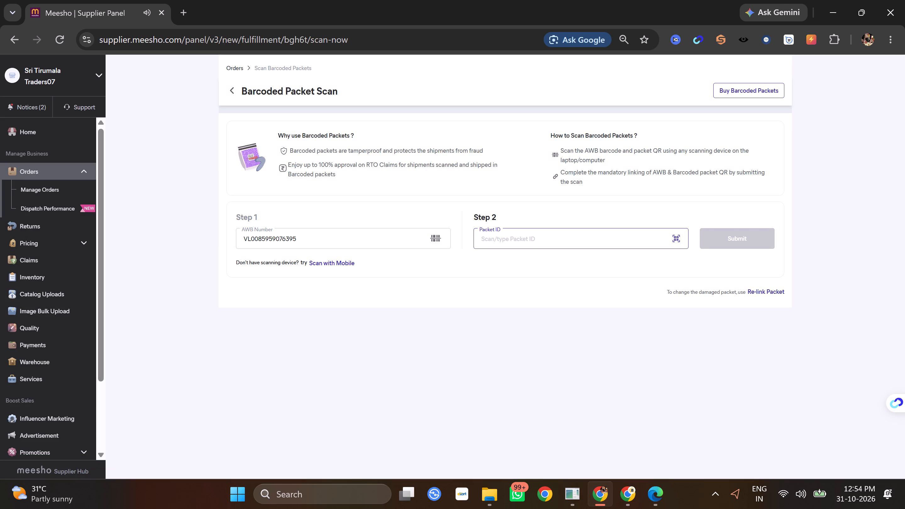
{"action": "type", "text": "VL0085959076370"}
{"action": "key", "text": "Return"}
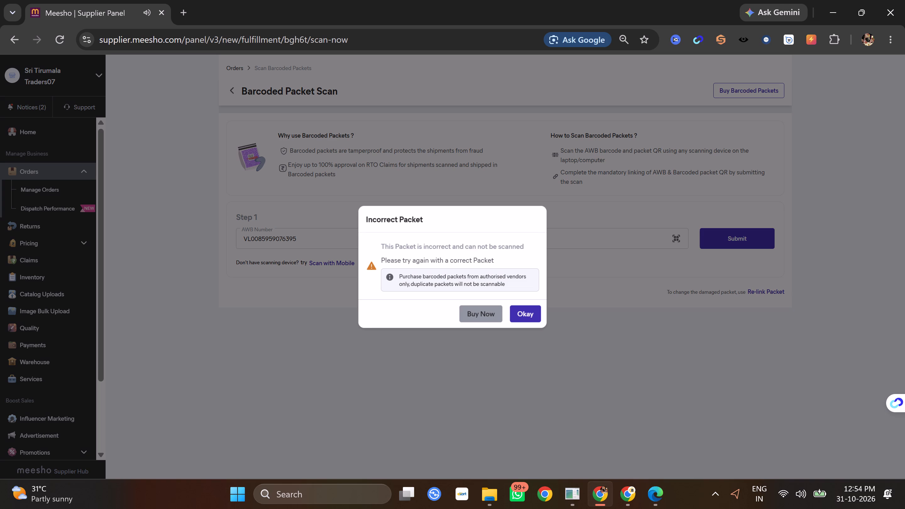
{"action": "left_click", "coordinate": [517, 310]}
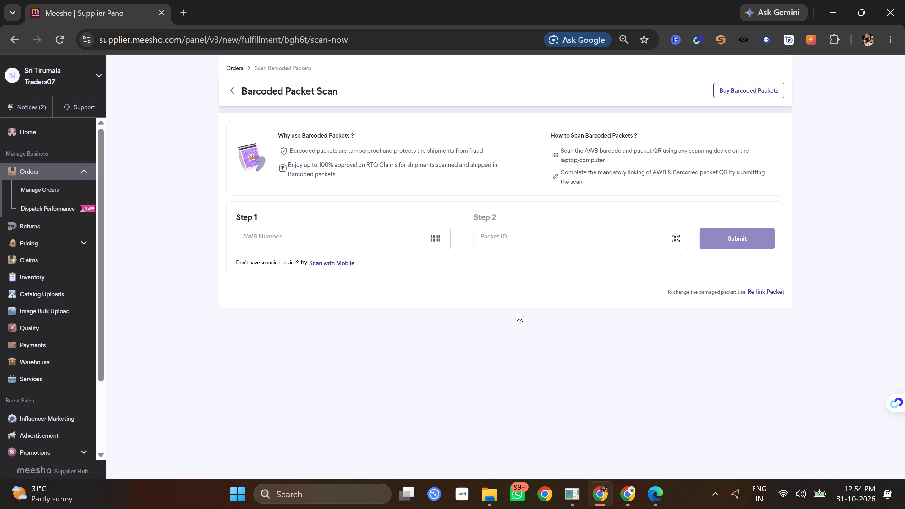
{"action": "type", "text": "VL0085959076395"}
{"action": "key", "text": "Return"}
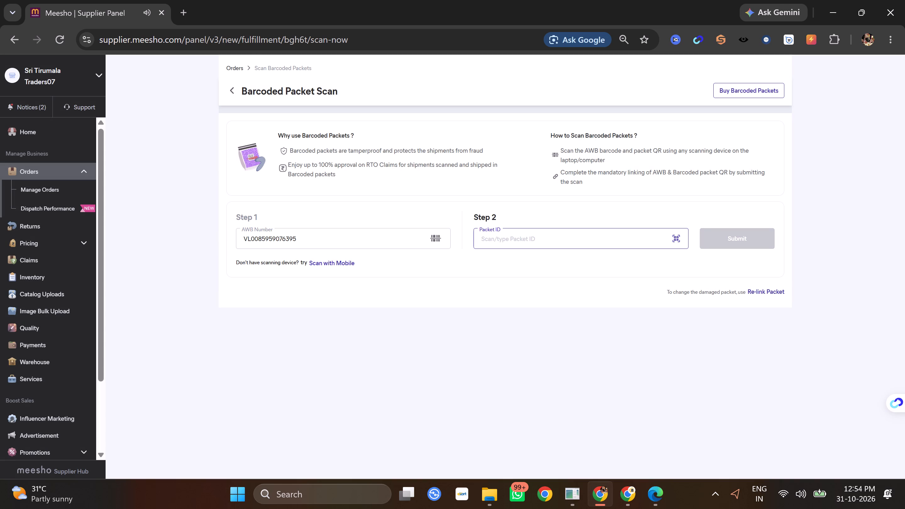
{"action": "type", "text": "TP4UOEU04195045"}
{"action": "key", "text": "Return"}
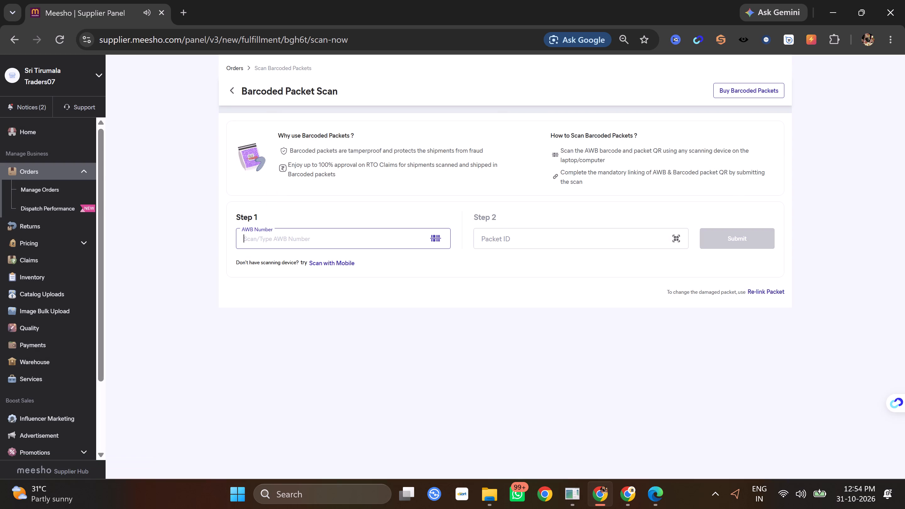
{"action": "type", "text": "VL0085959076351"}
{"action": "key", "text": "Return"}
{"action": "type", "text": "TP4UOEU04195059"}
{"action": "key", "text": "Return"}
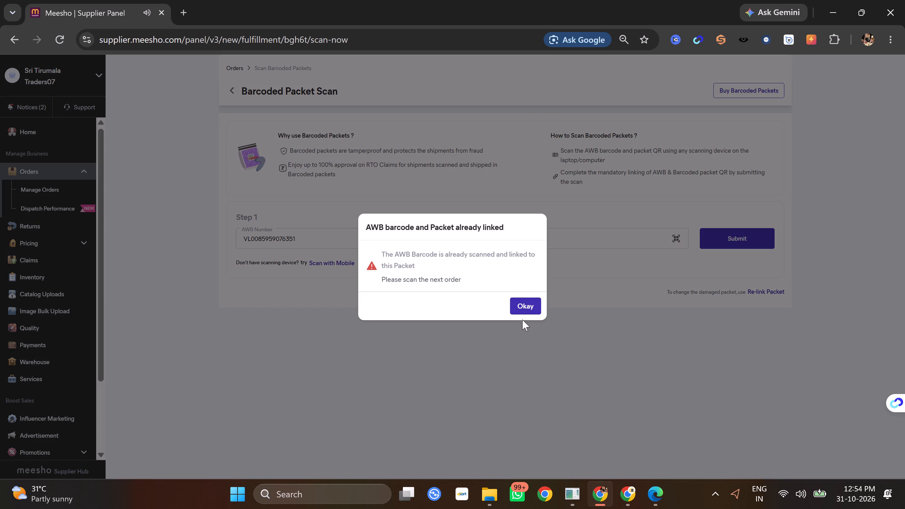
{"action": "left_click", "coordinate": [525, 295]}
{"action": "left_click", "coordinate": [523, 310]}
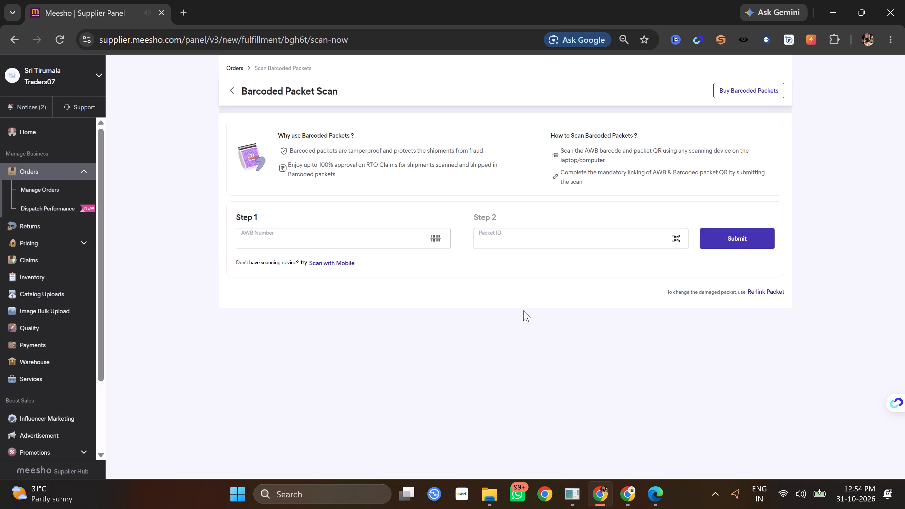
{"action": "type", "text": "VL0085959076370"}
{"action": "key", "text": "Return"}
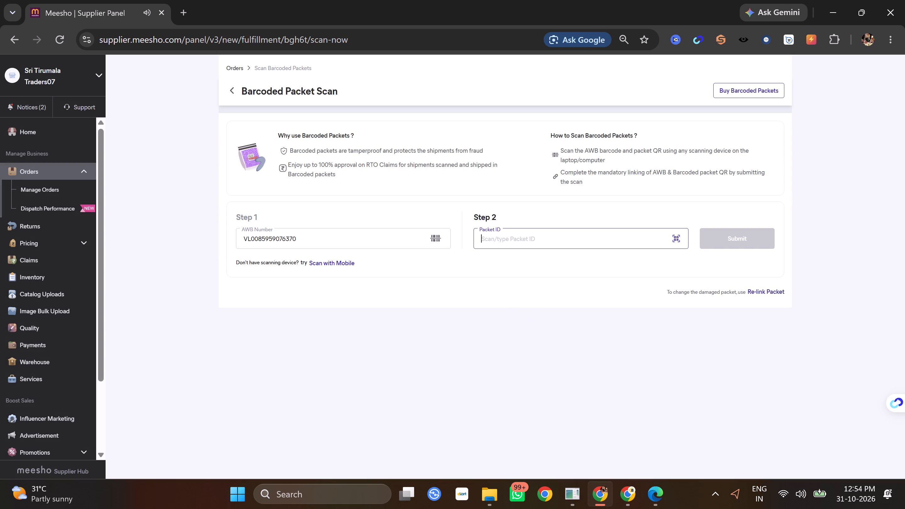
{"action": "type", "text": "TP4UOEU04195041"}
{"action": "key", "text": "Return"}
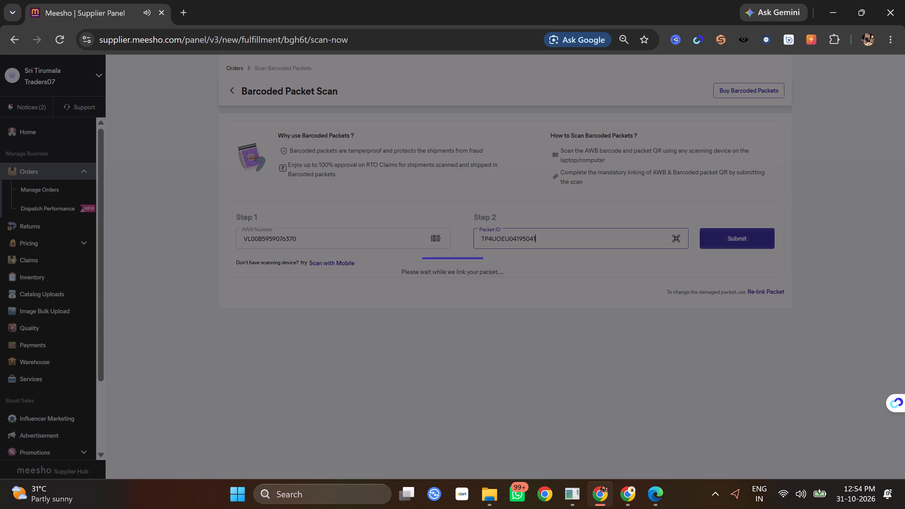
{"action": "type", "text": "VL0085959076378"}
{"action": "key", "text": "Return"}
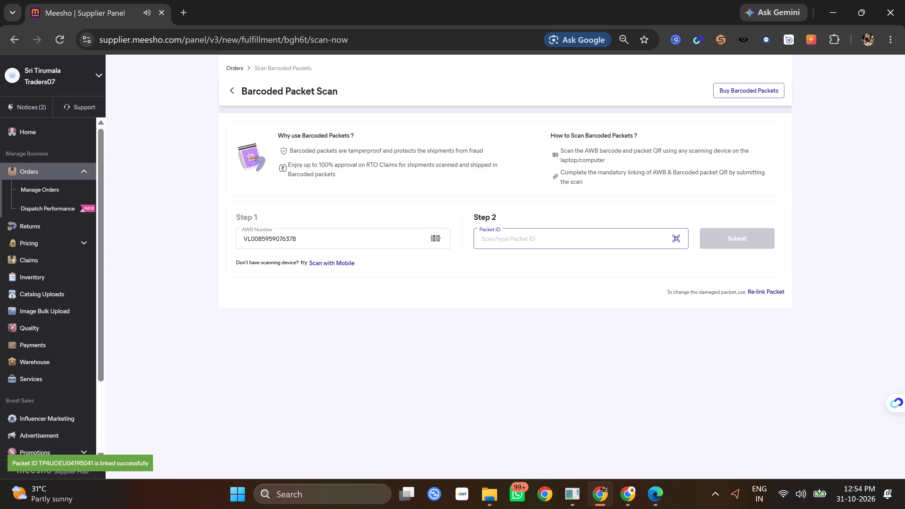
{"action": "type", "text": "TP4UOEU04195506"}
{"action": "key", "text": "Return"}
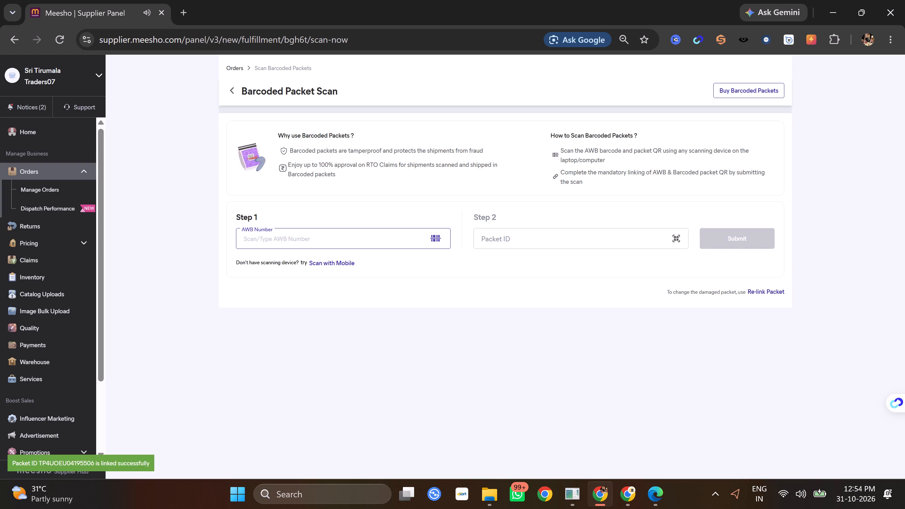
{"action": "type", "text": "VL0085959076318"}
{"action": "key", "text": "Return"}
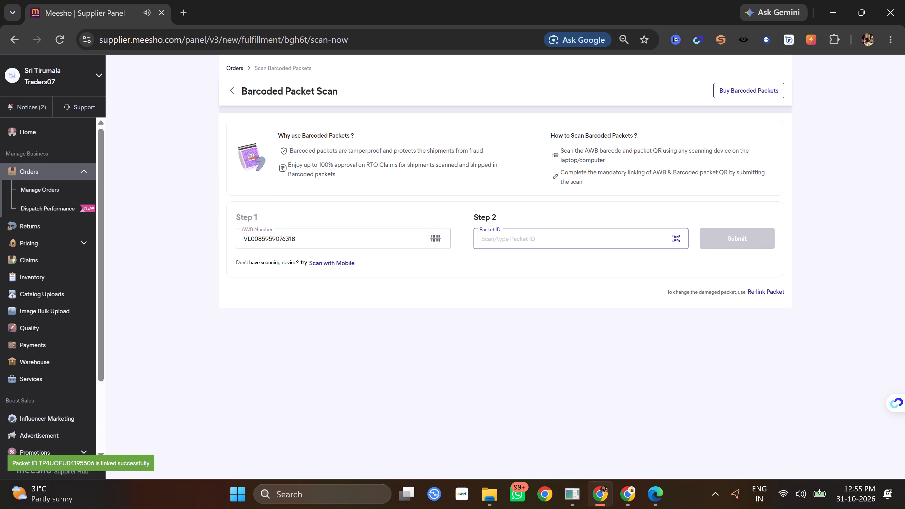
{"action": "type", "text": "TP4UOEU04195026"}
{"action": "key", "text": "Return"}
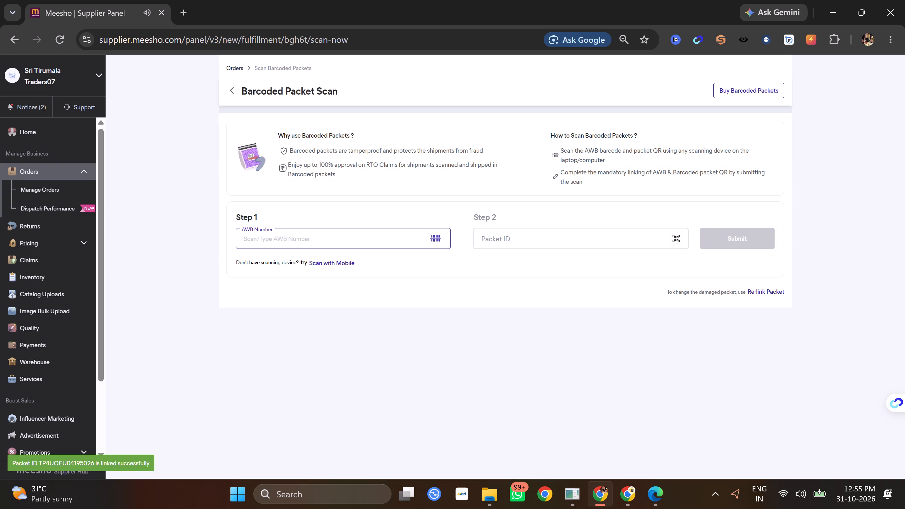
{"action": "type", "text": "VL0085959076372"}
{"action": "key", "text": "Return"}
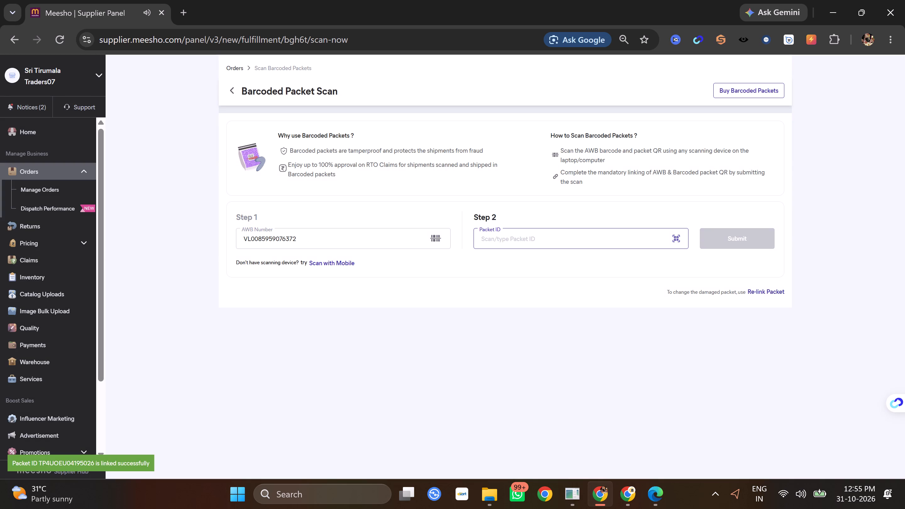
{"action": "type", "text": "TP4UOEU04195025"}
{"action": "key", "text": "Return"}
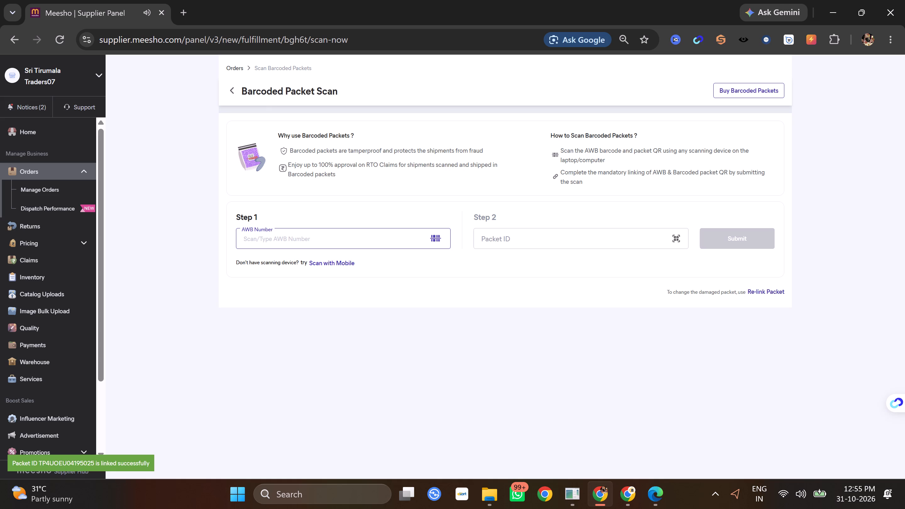
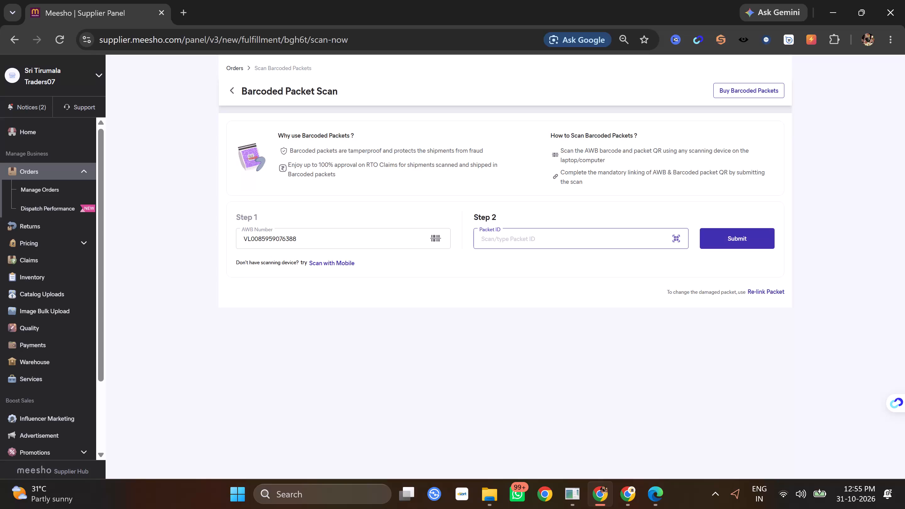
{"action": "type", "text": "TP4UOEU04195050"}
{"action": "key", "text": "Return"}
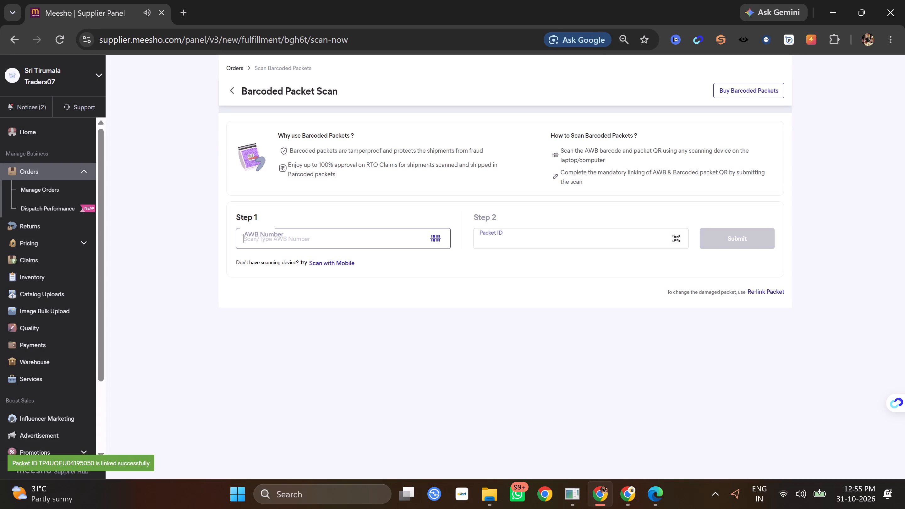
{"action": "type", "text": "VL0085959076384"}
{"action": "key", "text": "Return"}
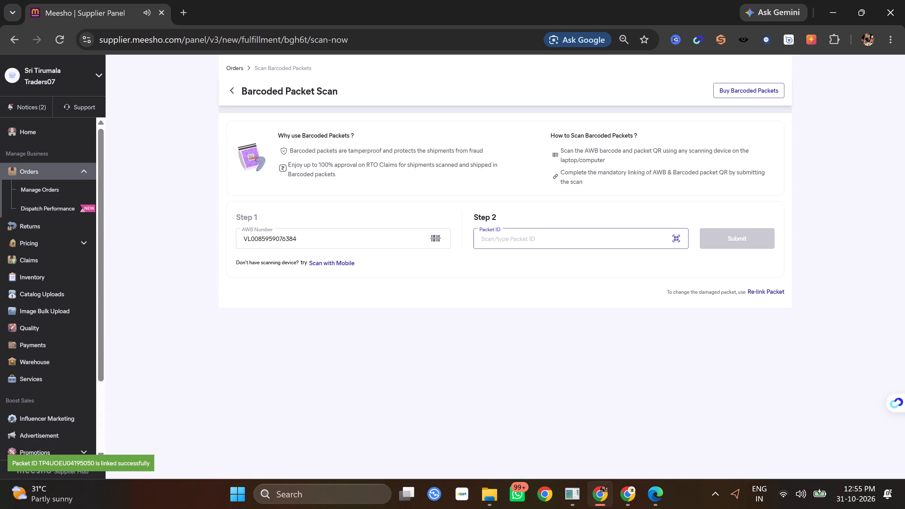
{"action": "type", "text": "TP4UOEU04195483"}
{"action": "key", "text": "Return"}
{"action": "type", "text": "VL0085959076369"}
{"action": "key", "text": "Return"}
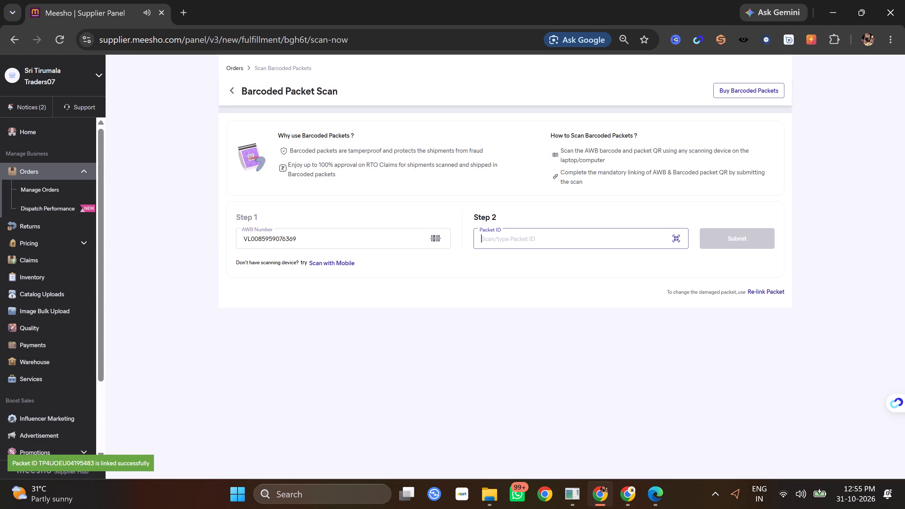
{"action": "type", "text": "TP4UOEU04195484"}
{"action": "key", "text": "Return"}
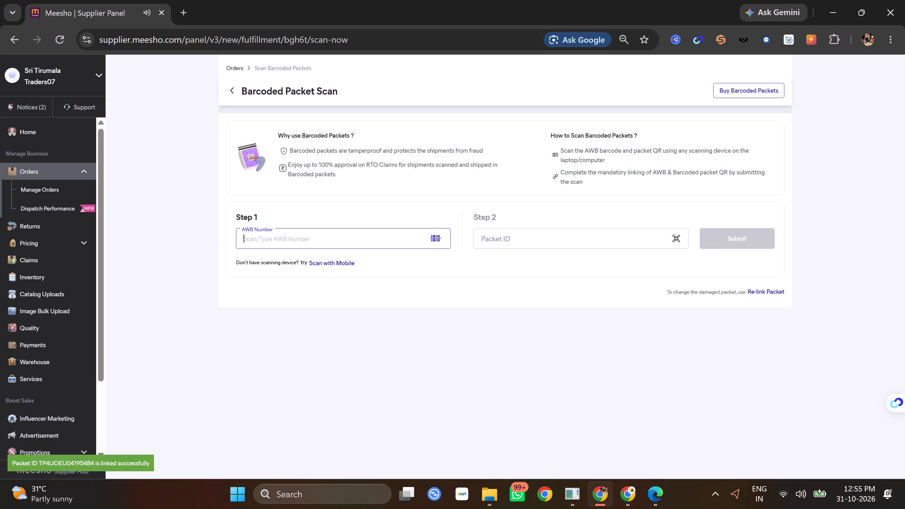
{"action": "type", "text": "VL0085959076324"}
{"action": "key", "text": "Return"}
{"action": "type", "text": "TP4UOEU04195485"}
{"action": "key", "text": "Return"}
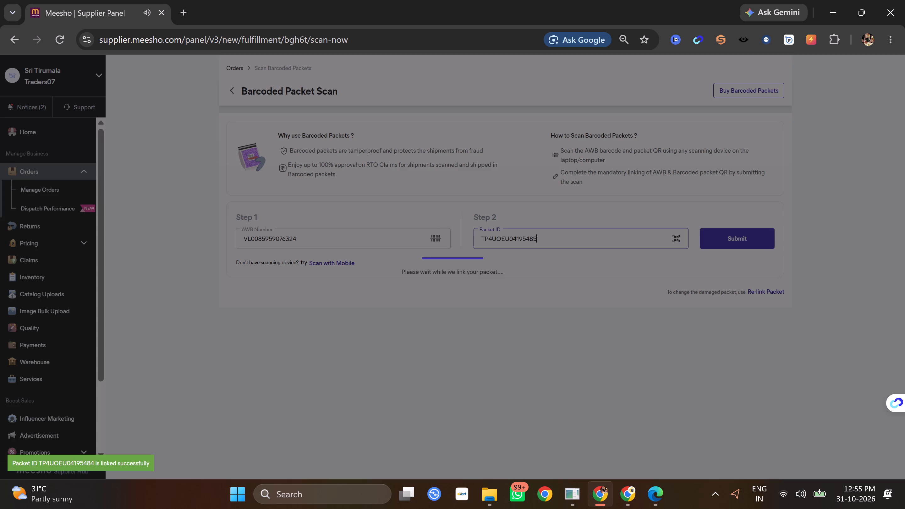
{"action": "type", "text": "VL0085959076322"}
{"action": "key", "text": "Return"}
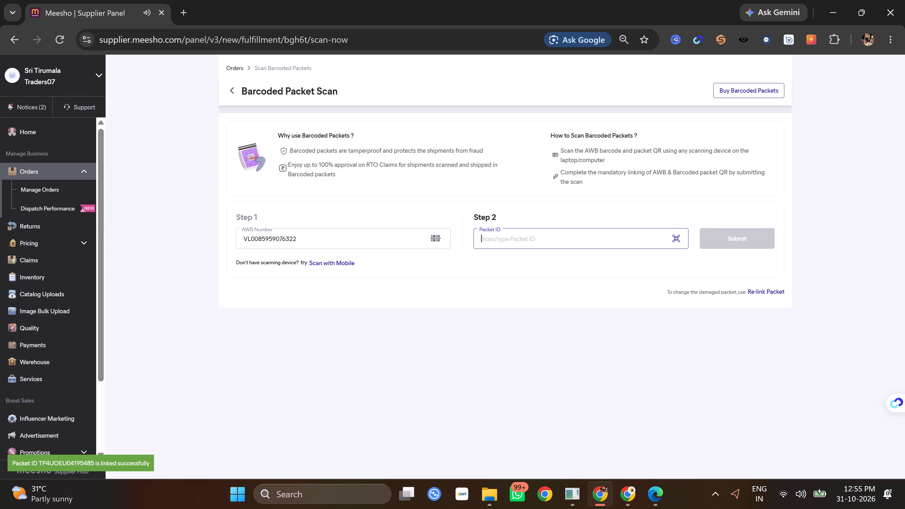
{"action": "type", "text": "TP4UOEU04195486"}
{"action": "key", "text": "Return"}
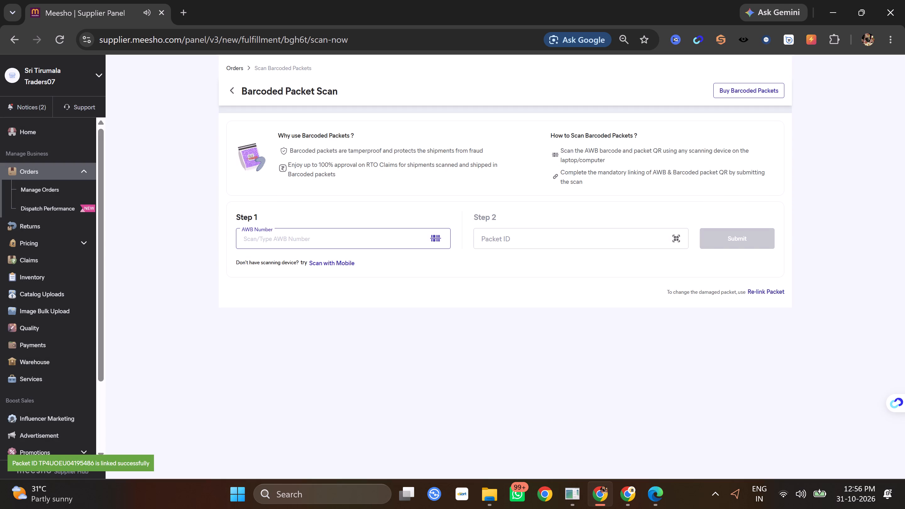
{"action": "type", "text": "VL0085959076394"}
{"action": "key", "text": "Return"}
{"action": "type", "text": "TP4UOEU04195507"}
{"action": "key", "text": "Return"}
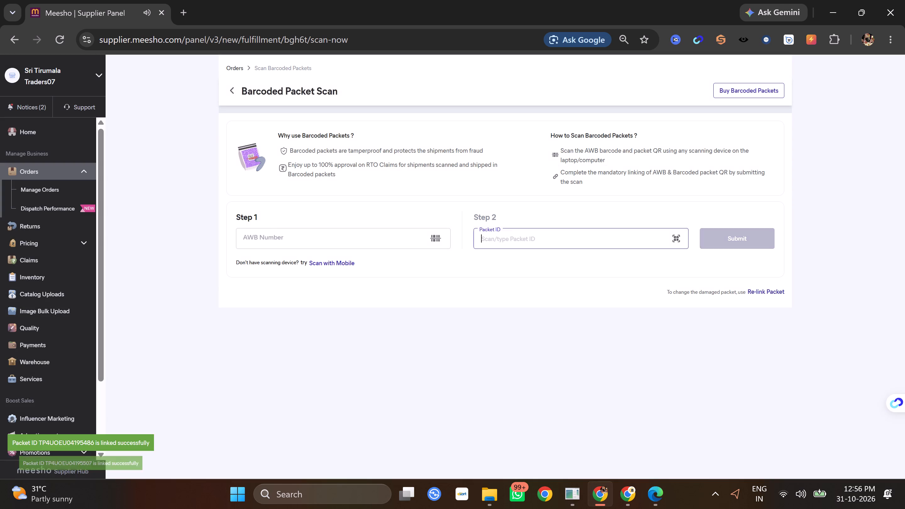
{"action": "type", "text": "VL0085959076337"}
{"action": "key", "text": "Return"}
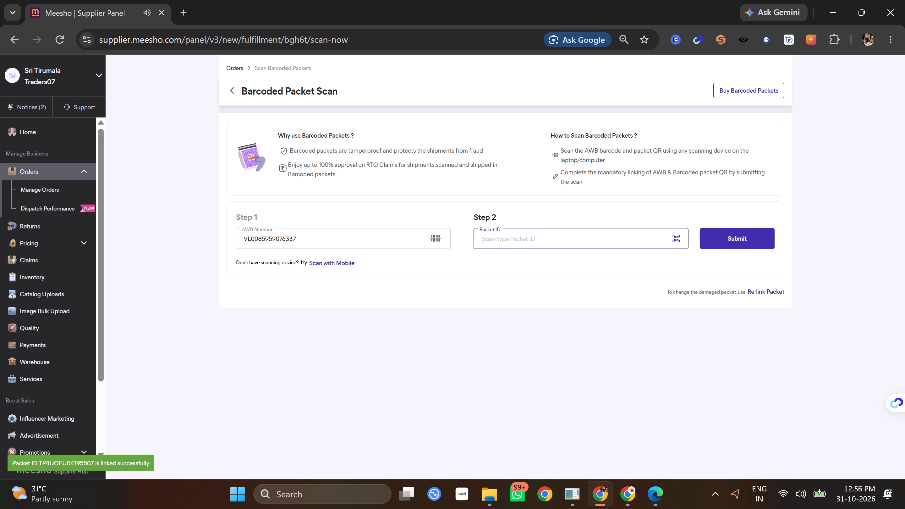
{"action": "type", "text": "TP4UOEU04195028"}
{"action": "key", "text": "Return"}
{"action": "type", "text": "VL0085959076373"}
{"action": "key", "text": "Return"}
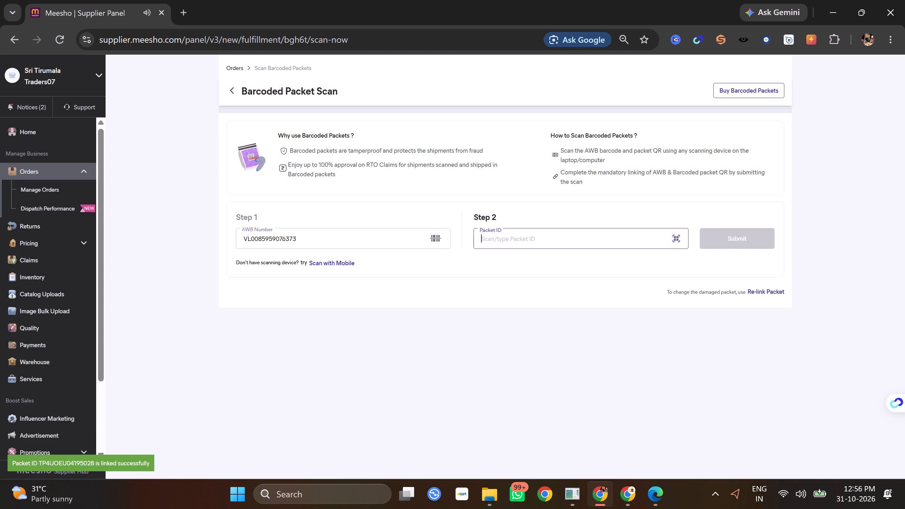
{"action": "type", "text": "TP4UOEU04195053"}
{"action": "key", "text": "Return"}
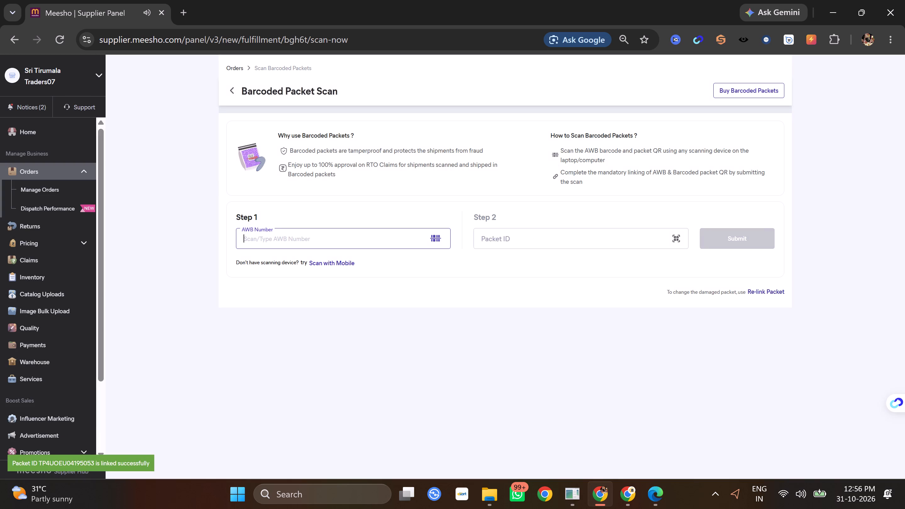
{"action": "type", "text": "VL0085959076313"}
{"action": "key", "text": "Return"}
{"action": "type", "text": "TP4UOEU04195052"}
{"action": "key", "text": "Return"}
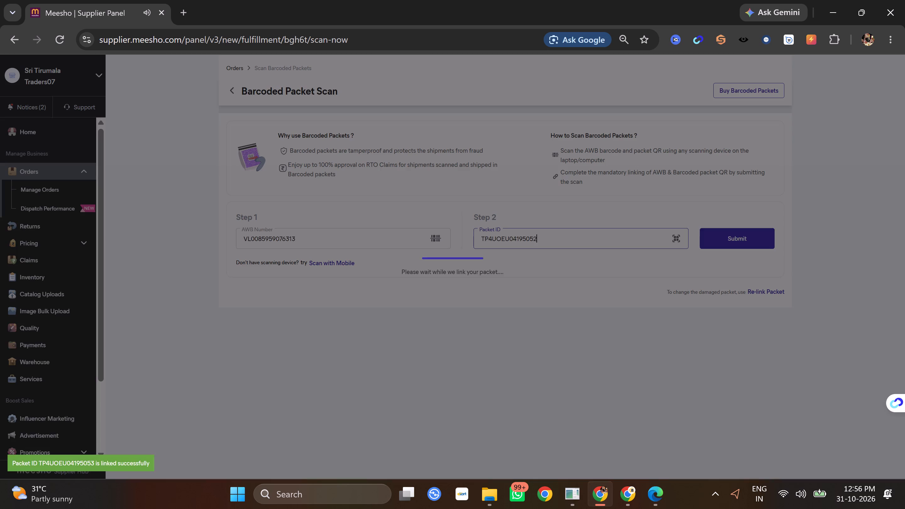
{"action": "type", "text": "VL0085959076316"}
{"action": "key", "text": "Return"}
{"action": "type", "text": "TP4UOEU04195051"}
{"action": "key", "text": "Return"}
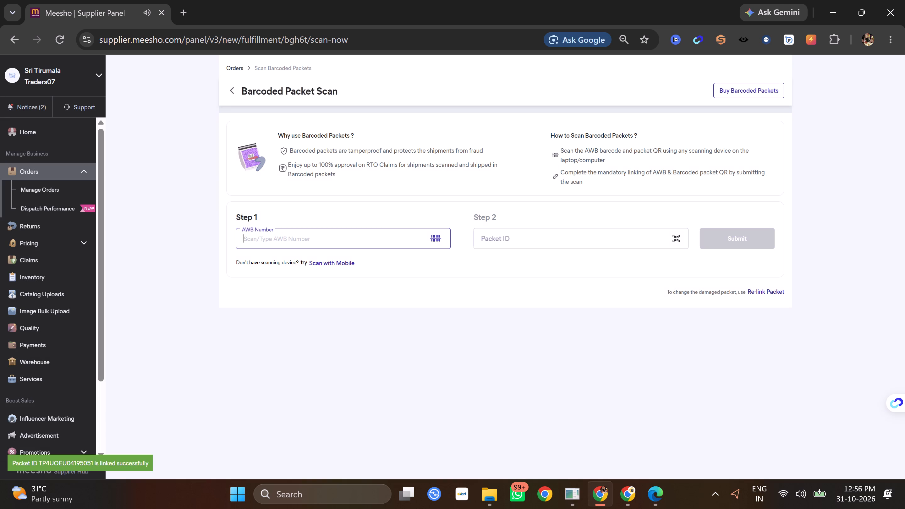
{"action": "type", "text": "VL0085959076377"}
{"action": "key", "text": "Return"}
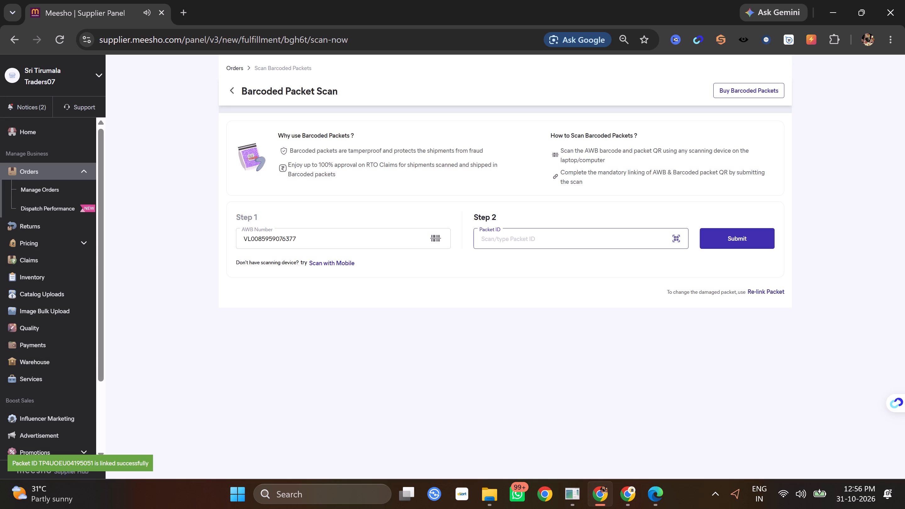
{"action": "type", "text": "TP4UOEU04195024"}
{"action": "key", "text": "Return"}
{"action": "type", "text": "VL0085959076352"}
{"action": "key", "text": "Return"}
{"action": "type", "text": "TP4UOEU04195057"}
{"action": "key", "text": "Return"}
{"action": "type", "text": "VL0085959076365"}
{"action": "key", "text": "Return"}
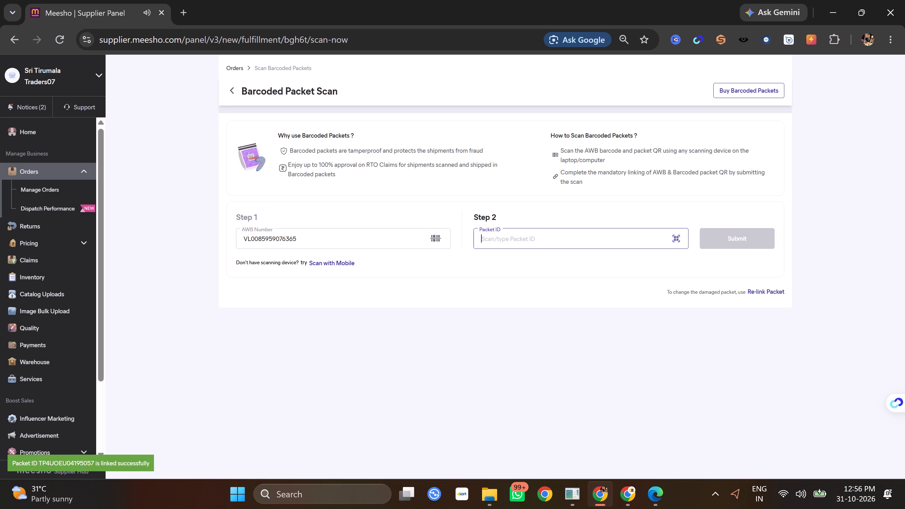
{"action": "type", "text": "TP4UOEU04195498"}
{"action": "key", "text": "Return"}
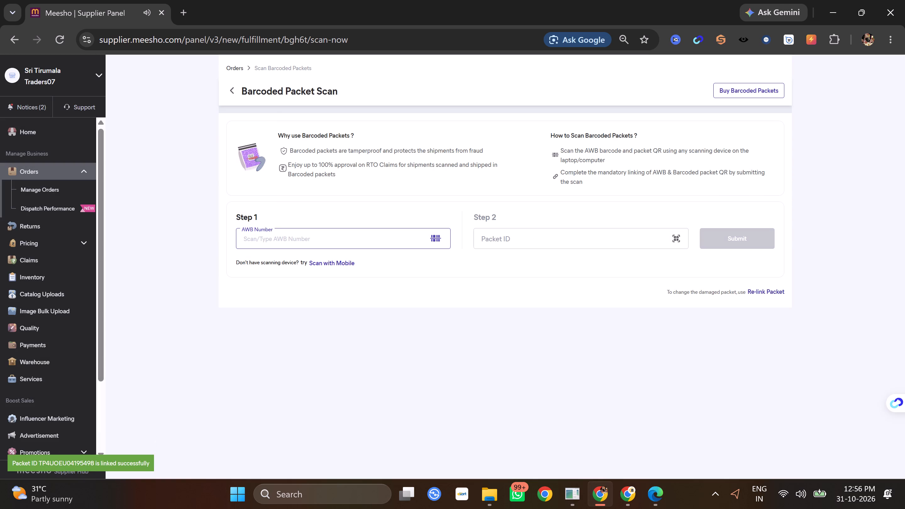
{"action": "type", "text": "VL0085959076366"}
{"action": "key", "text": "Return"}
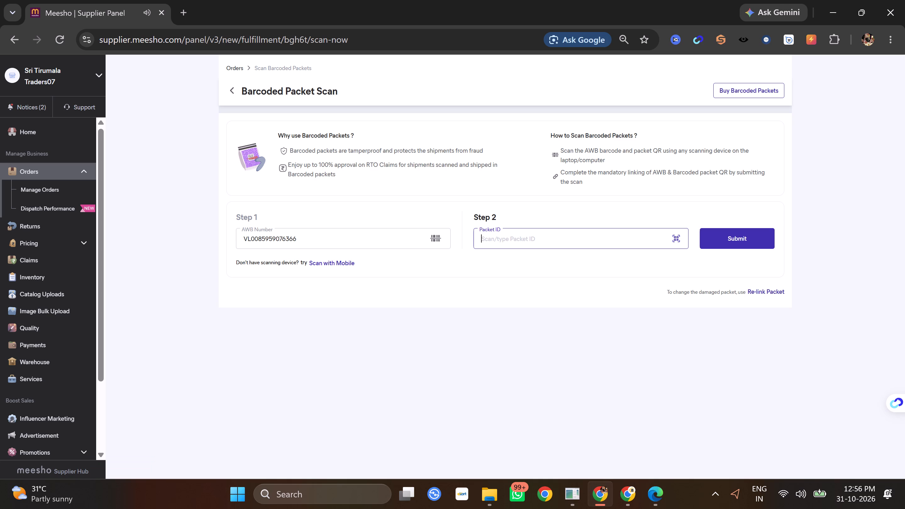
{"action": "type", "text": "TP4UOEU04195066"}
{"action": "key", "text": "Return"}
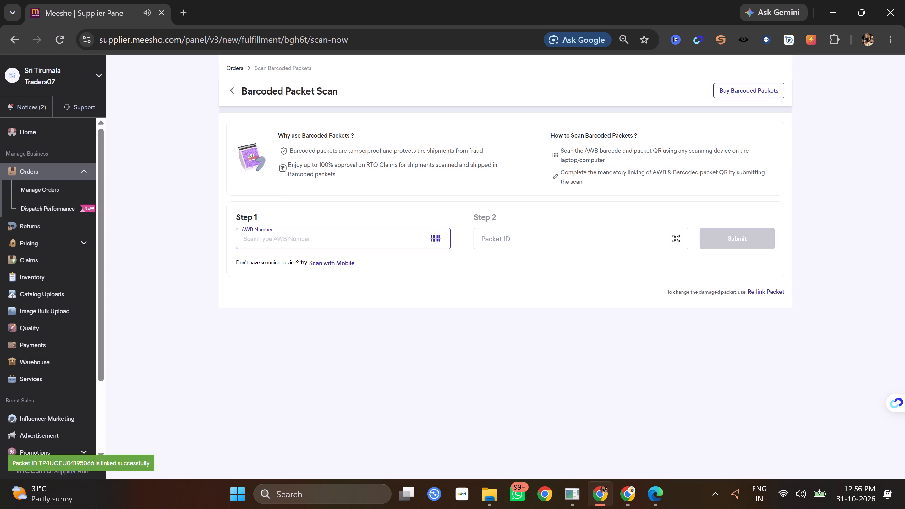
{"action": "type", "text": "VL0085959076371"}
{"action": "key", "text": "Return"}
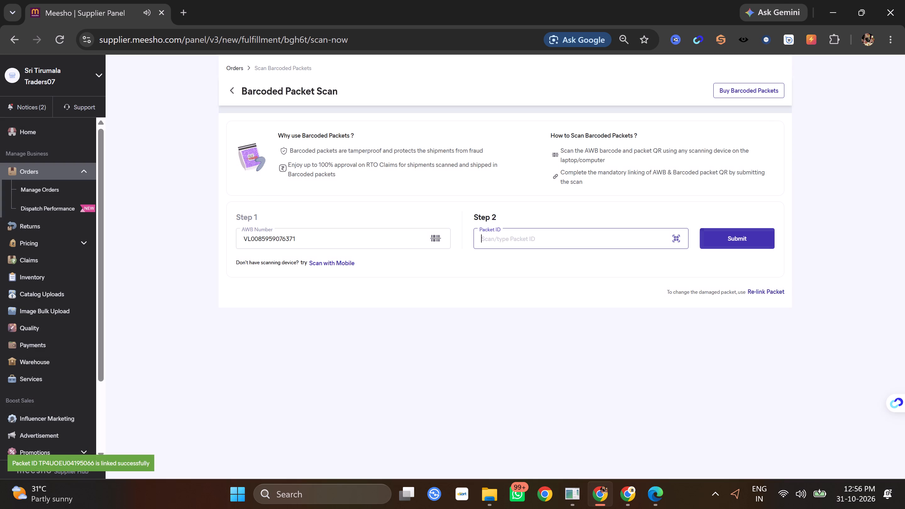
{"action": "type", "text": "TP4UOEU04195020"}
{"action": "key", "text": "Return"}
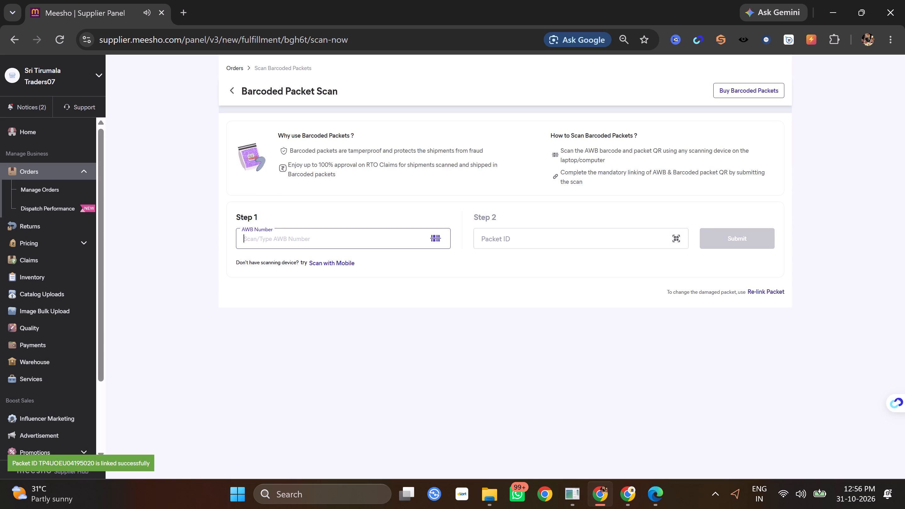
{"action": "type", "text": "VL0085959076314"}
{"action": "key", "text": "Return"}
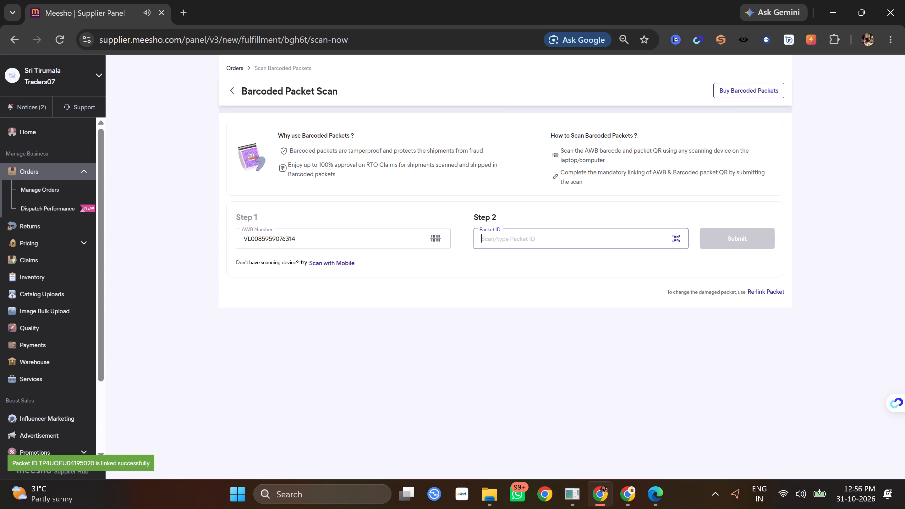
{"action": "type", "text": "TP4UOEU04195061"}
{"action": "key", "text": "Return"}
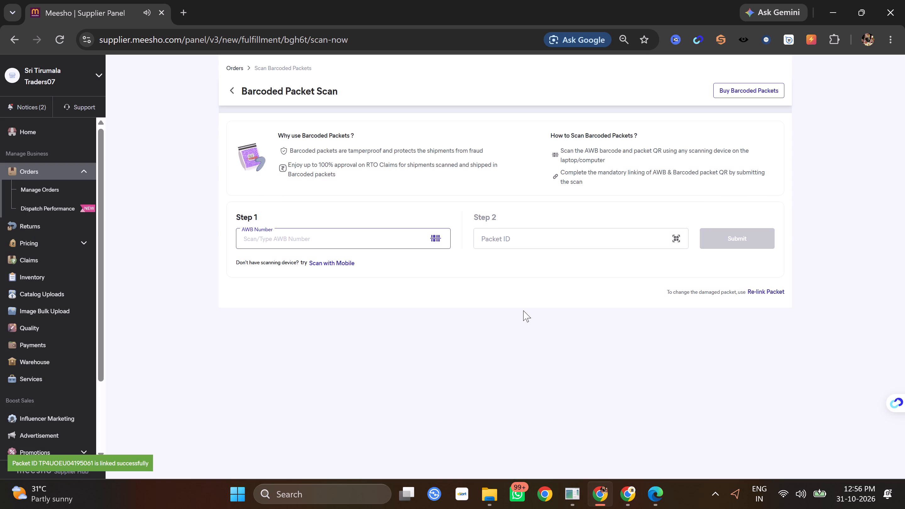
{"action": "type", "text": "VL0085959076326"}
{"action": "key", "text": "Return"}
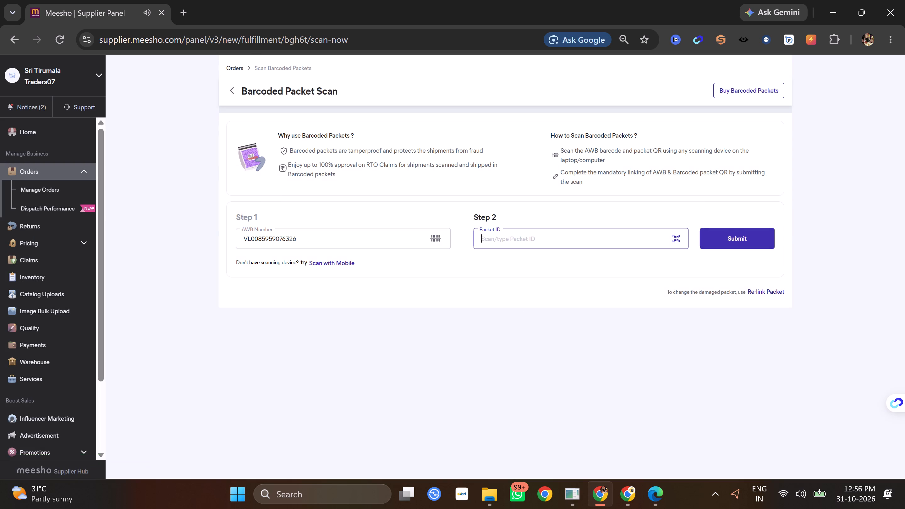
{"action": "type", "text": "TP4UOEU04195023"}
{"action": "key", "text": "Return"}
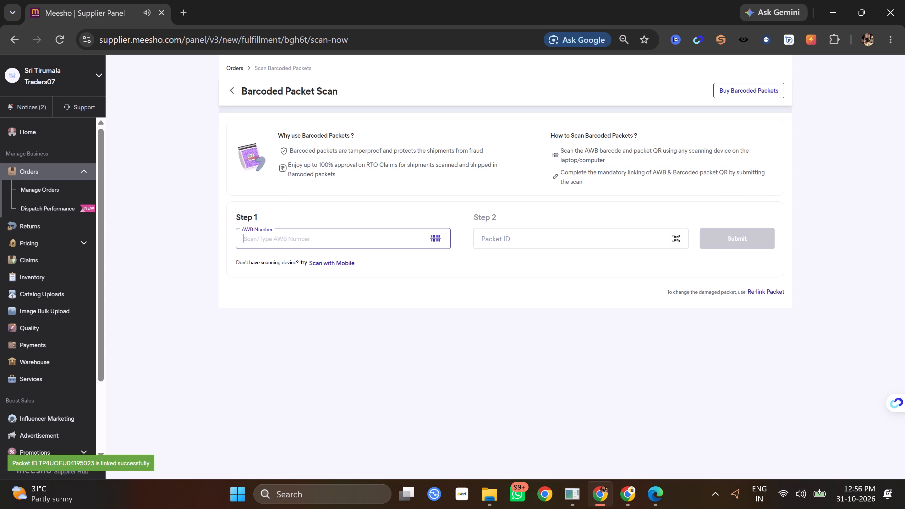